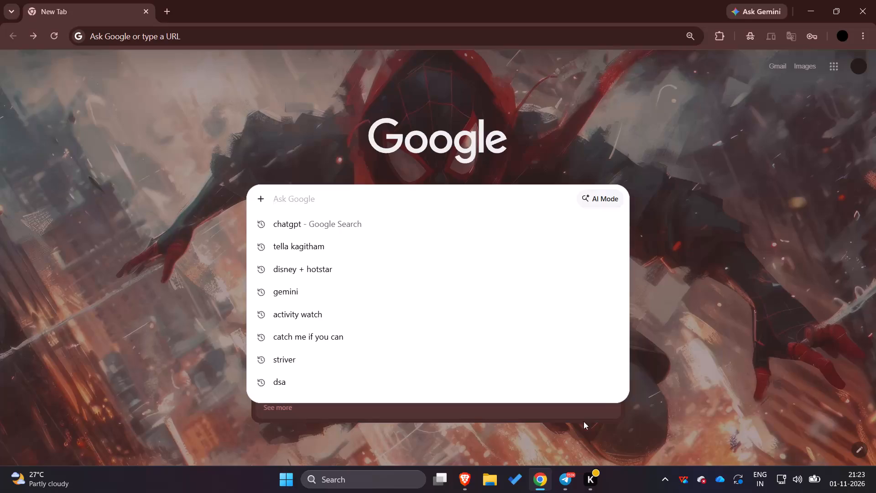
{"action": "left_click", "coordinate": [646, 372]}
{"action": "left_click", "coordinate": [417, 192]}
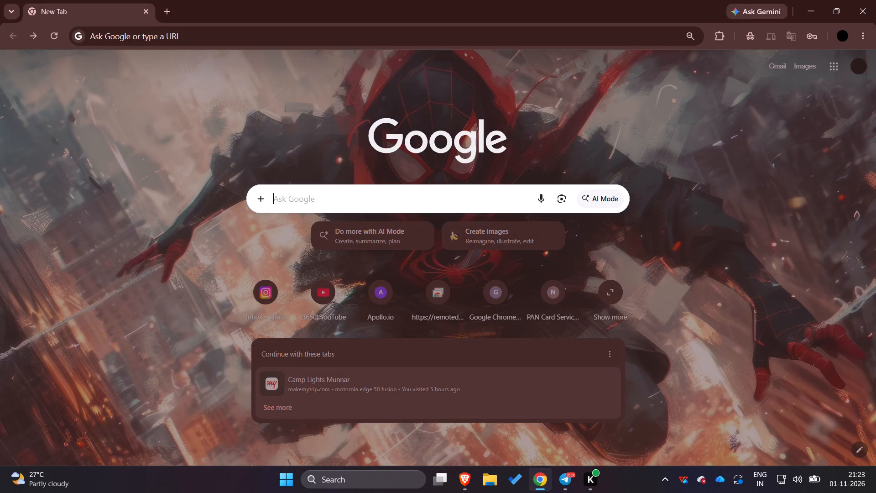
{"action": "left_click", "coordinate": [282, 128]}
Switch to Excel from the recent searches and create a blank workbook.
{"action": "left_click", "coordinate": [355, 483]}
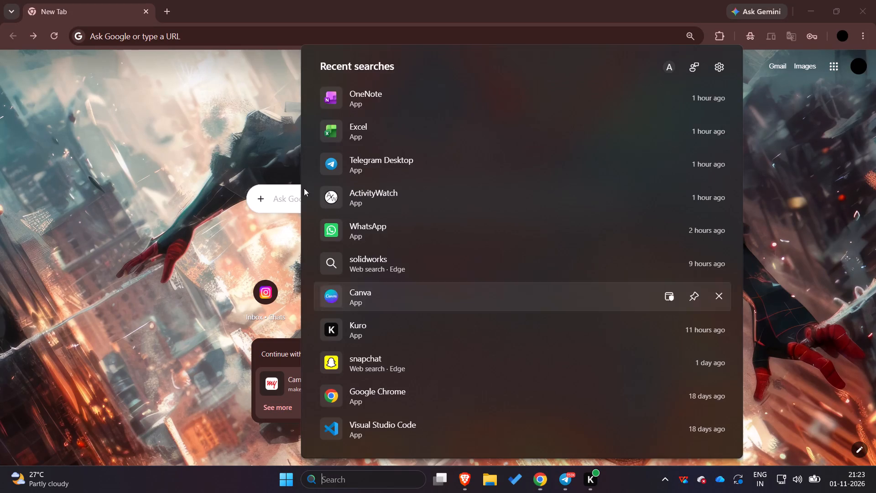
{"action": "left_click", "coordinate": [370, 144]}
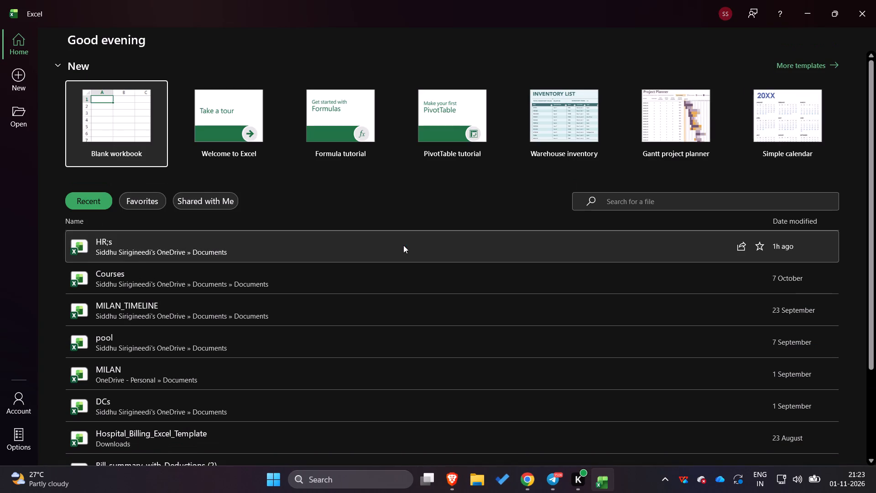
{"action": "left_click", "coordinate": [119, 118]}
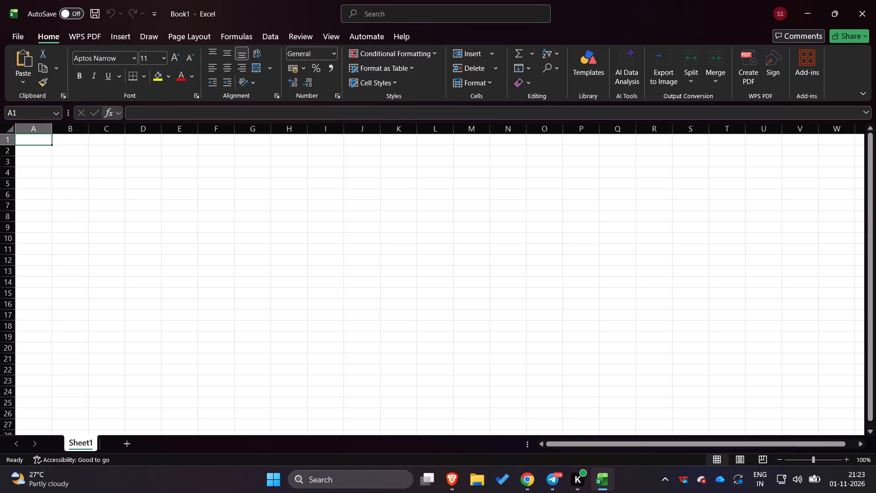
Save the new workbook as "H AND T" in the OneDrive Documents folder.
{"action": "left_click", "coordinate": [195, 3]}
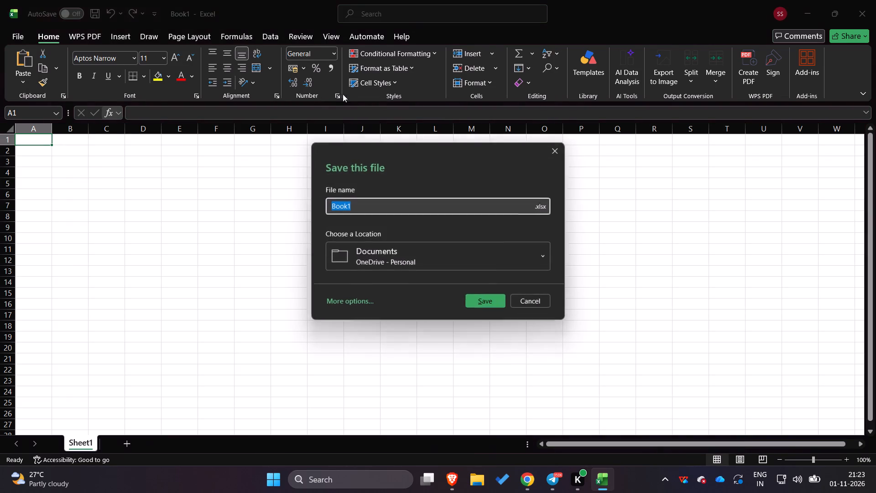
{"action": "key", "text": "BackSpace"}
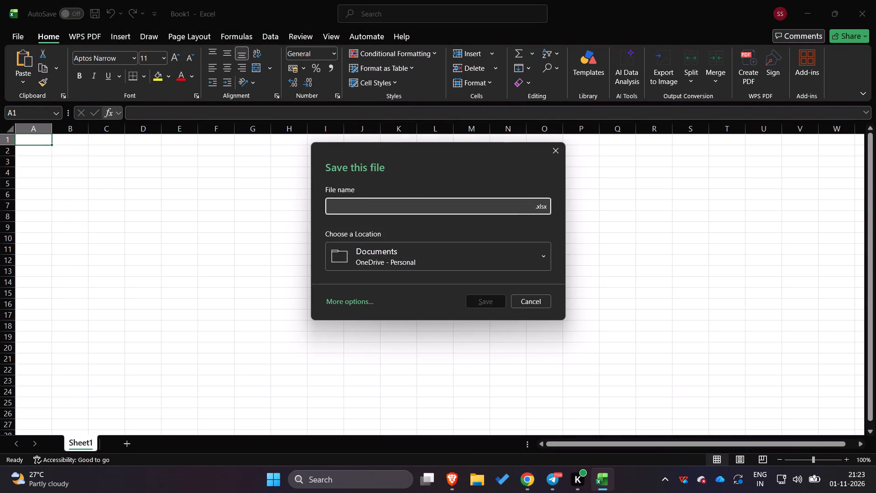
{"action": "type", "text": "HR"}
{"action": "key", "text": "space"}
{"action": "key", "text": "BackSpace"}
{"action": "key", "text": "BackSpace"}
{"action": "key", "text": "BackSpace"}
{"action": "key", "text": "BackSpace"}
{"action": "type", "text": "FA"}
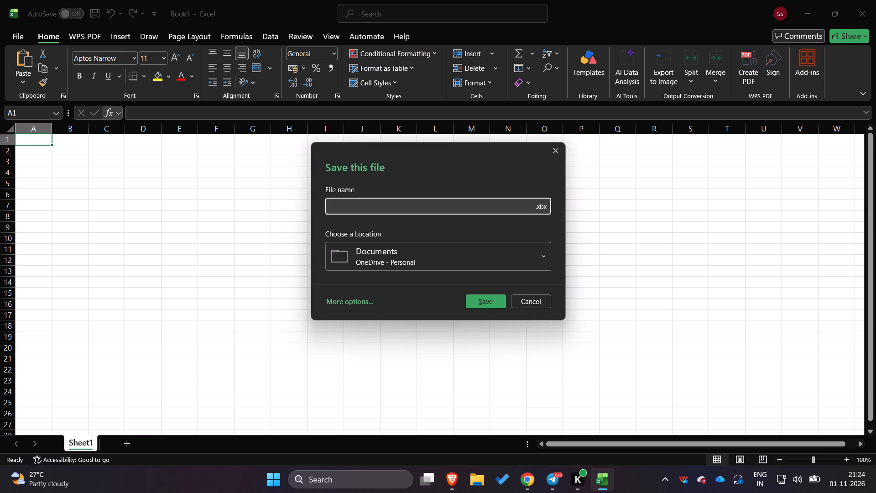
{"action": "key", "text": "BackSpace"}
{"action": "key", "text": "BackSpace"}
{"action": "key", "text": "BackSpace"}
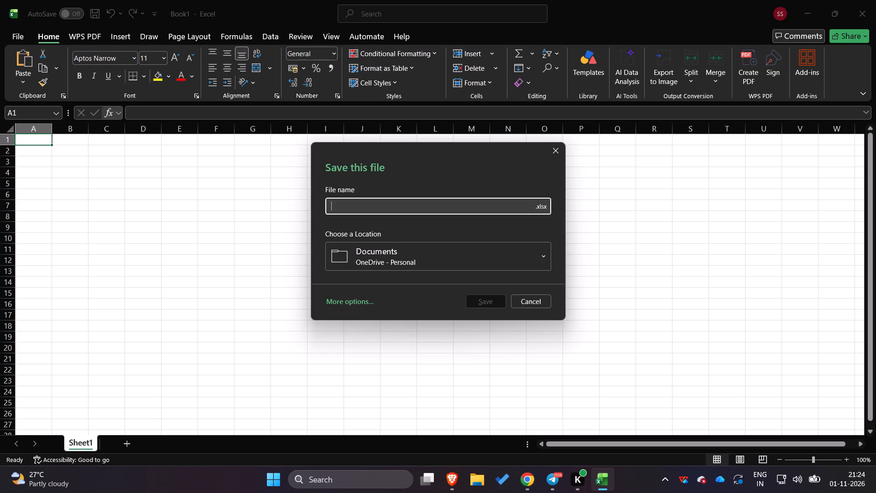
{"action": "type", "text": "H,T"}
{"action": "key", "text": "BackSpace"}
{"action": "key", "text": "BackSpace"}
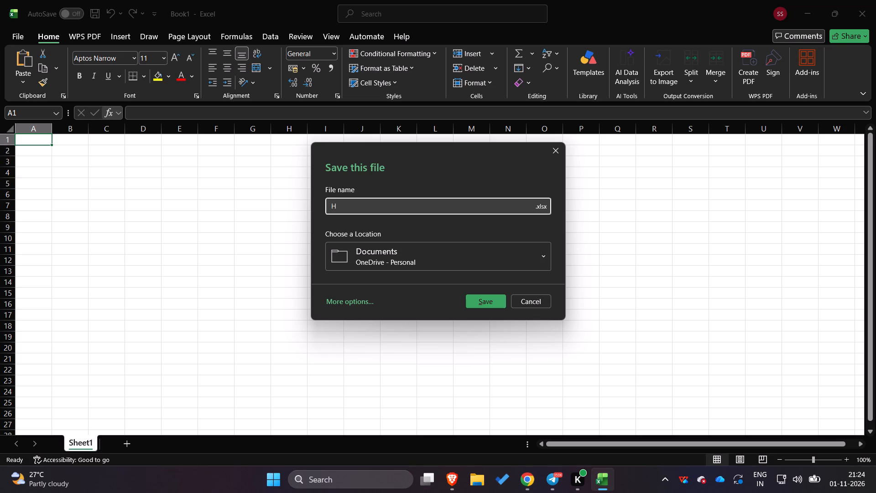
{"action": "key", "text": "space"}
{"action": "type", "text": "AD"}
{"action": "key", "text": "BackSpace"}
{"action": "type", "text": "ND T"}
{"action": "left_click", "coordinate": [501, 297]}
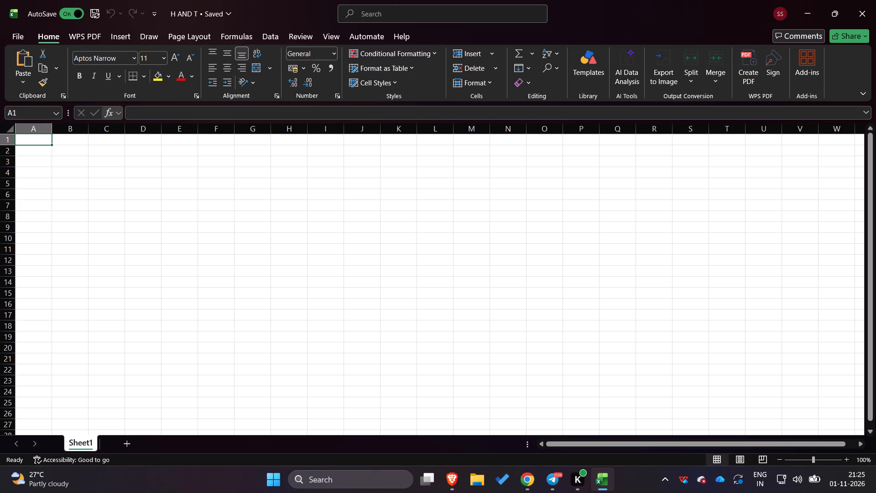
Enter the heading "HR'S" in cell E4 and make it bold.
{"action": "left_click", "coordinate": [183, 252]}
{"action": "left_click", "coordinate": [169, 211]}
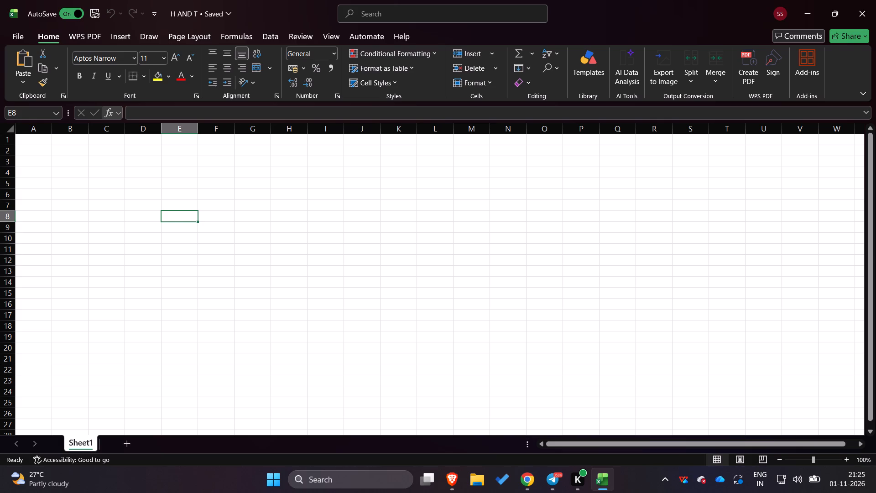
{"action": "left_click", "coordinate": [173, 176]}
{"action": "type", "text": "hr"}
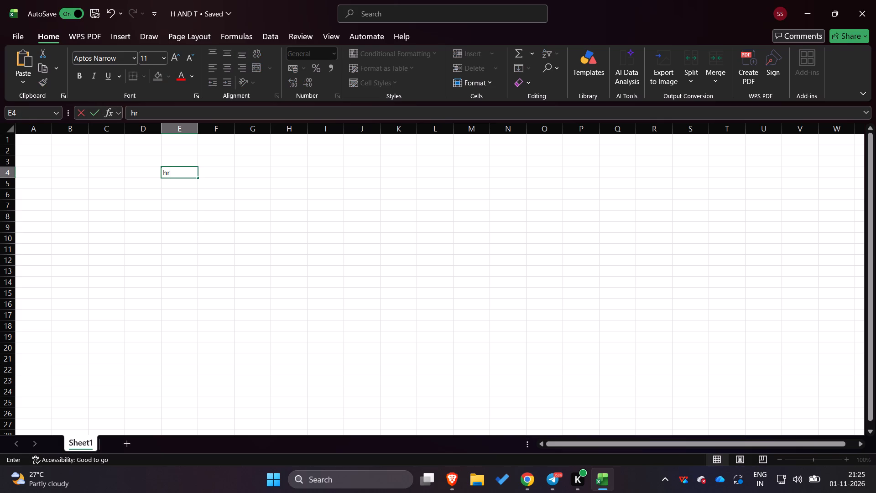
{"action": "key", "text": "Insert"}
{"action": "key", "text": "BackSpace"}
{"action": "key", "text": "BackSpace"}
{"action": "type", "text": "GR"}
{"action": "key", "text": "BackSpace"}
{"action": "key", "text": "BackSpace"}
{"action": "type", "text": "HR'S"}
{"action": "key", "text": "space"}
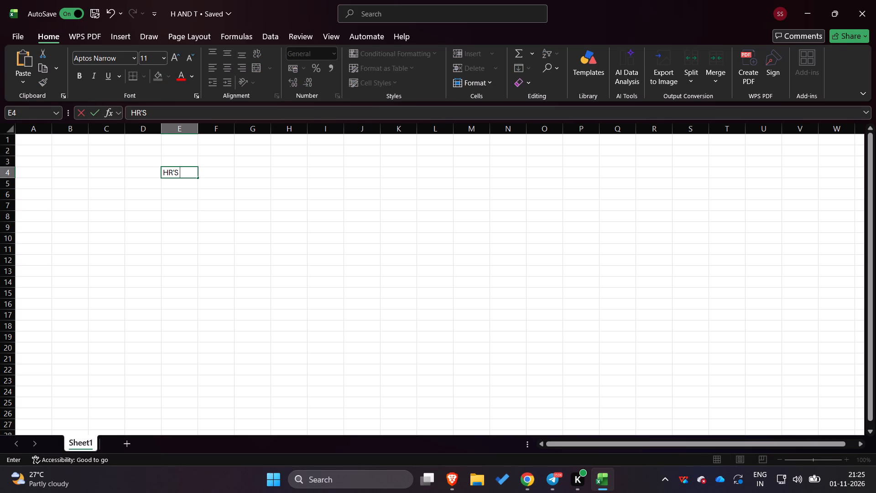
{"action": "left_click", "coordinate": [178, 178]}
{"action": "left_click", "coordinate": [180, 184]}
{"action": "left_click", "coordinate": [181, 173]}
{"action": "left_click", "coordinate": [83, 81]}
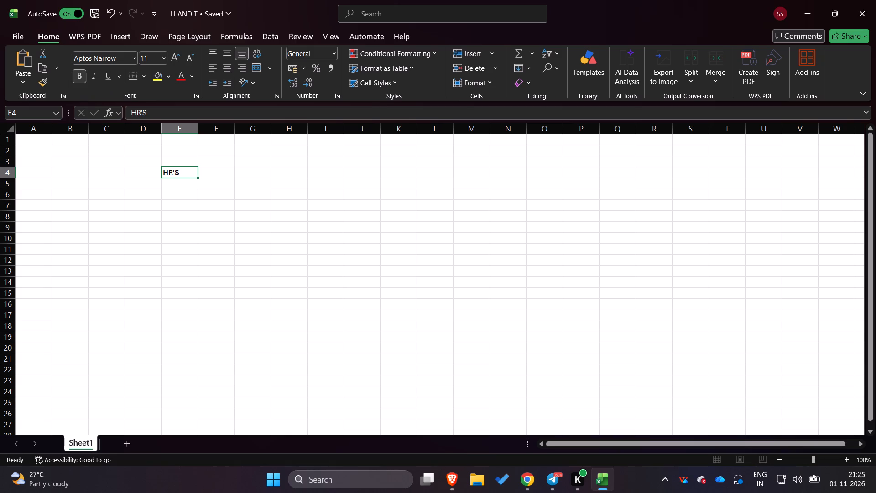
Enter the heading "CONTACT NUMBERS" in cell H4 and make it bold.
{"action": "left_click", "coordinate": [328, 172]}
{"action": "left_click", "coordinate": [301, 174]}
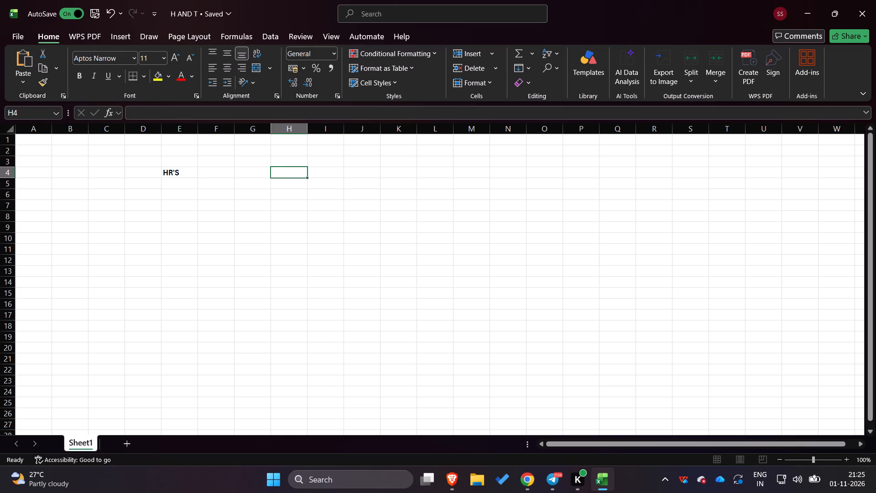
{"action": "type", "text": "CONTACT NUMBERS"}
{"action": "key", "text": "space"}
{"action": "left_click", "coordinate": [282, 217]}
{"action": "left_click", "coordinate": [295, 178]}
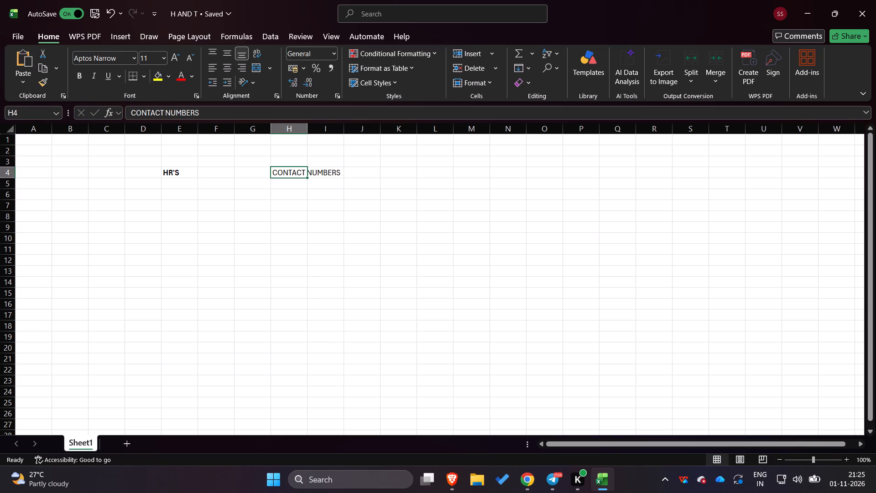
{"action": "left_click", "coordinate": [81, 75]}
Enter the heading "MERCH'S PENDING" in cell L4 and make it bold.
{"action": "left_click", "coordinate": [435, 173]}
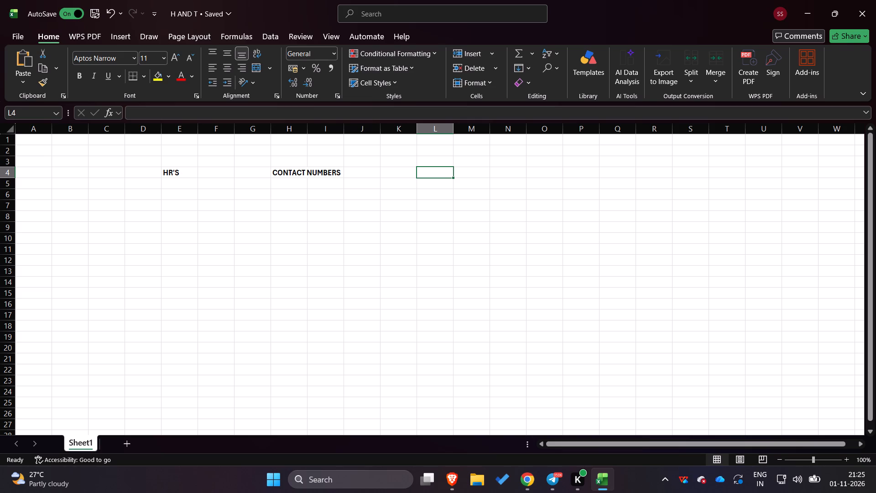
{"action": "type", "text": "MERCH"}
{"action": "key", "text": "space"}
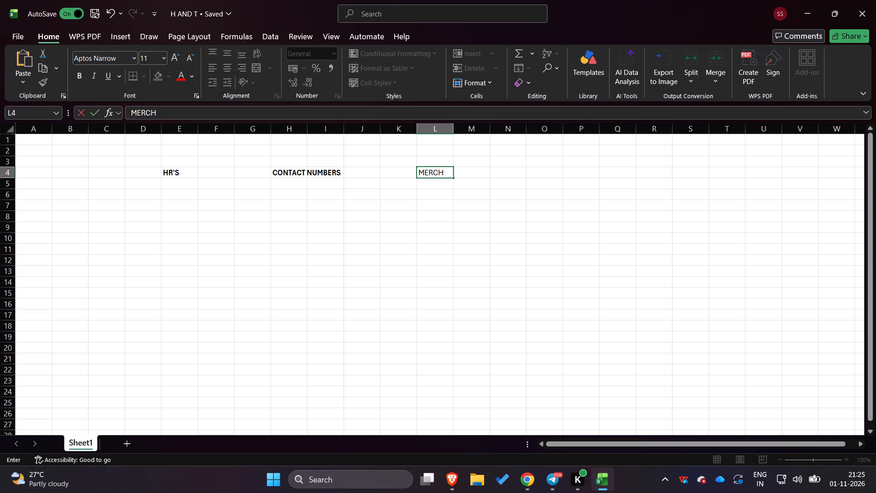
{"action": "key", "text": "BackSpace"}
{"action": "type", "text": "'S"}
{"action": "key", "text": "space"}
{"action": "type", "text": "PENDING"}
{"action": "left_click", "coordinate": [445, 217]}
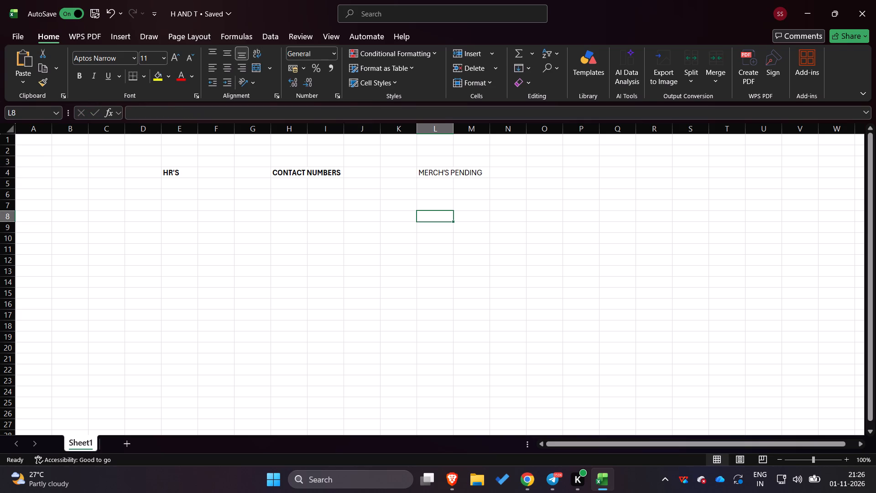
{"action": "left_click", "coordinate": [438, 173]}
{"action": "left_click", "coordinate": [84, 72]}
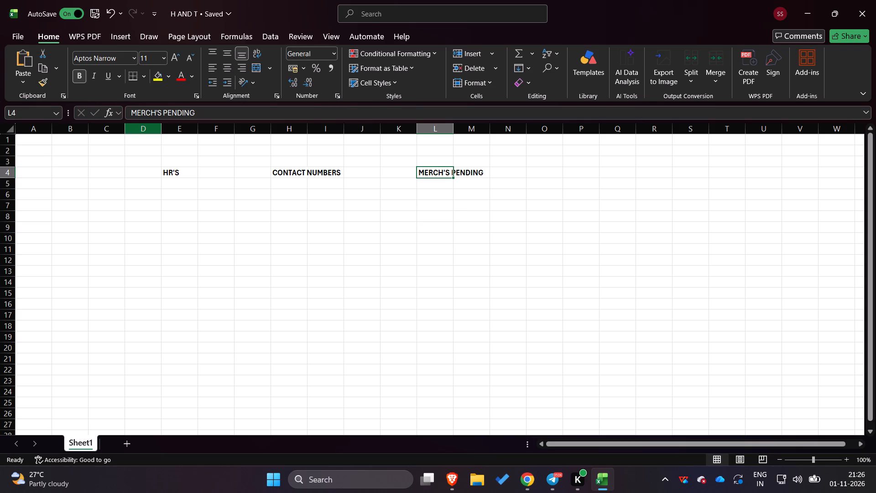
{"action": "left_click", "coordinate": [278, 253]}
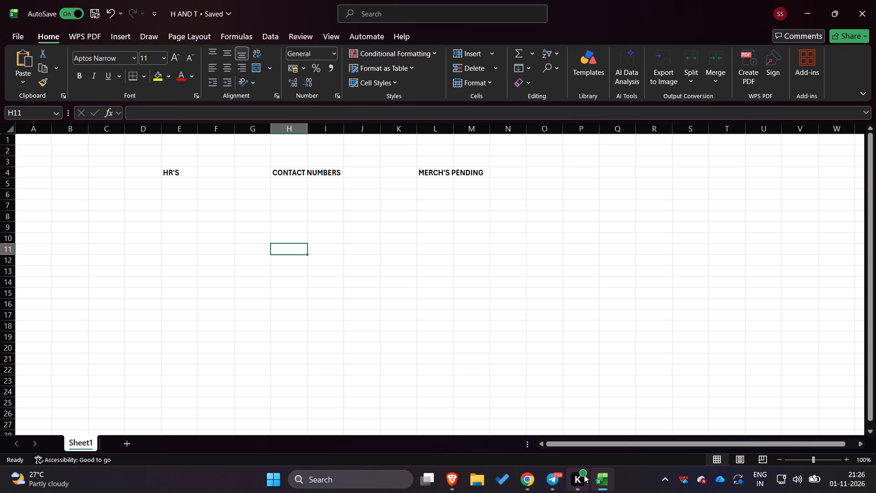
Open the recent workbook "HR;s".
{"action": "left_click", "coordinate": [18, 30]}
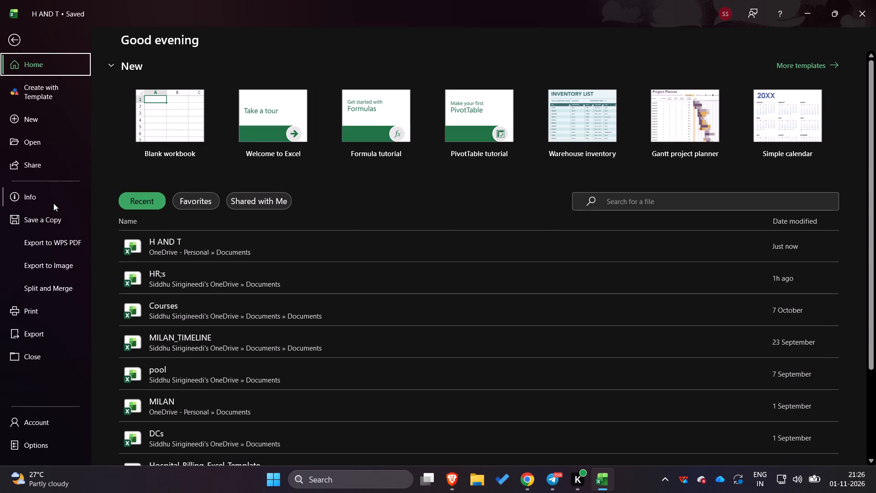
{"action": "left_click", "coordinate": [179, 278]}
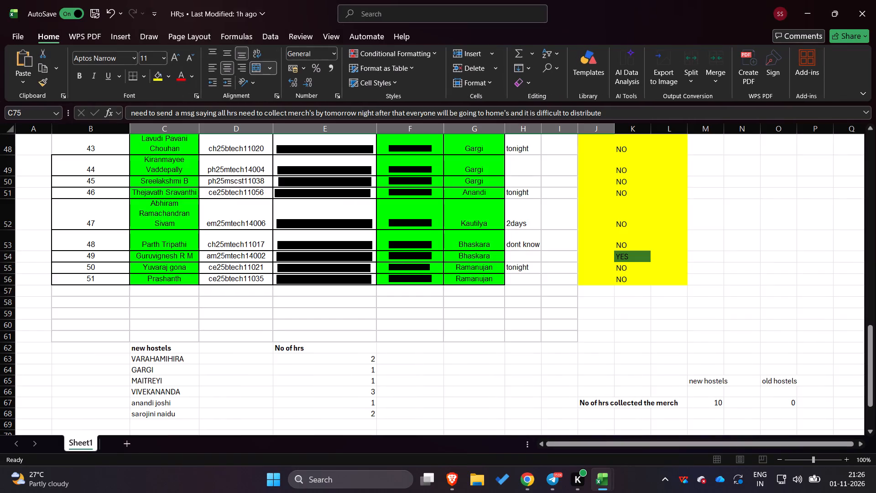
Copy the name, roll number, email and phone number columns of the HR list, cells C4 to F57.
{"action": "scroll", "coordinate": [172, 319], "scroll_direction": "up", "scroll_amount": 20}
{"action": "scroll", "coordinate": [172, 319], "scroll_direction": "up", "scroll_amount": 1}
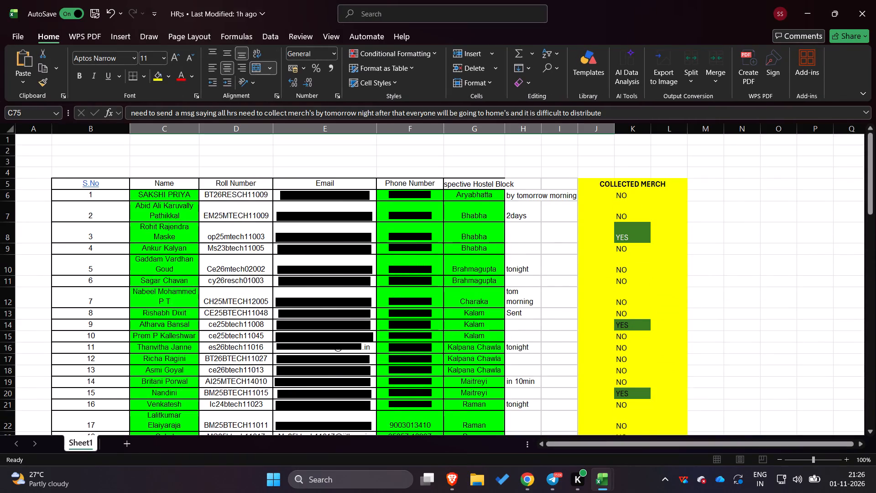
{"action": "left_click_drag", "start_coordinate": [137, 170], "coordinate": [394, 452]}
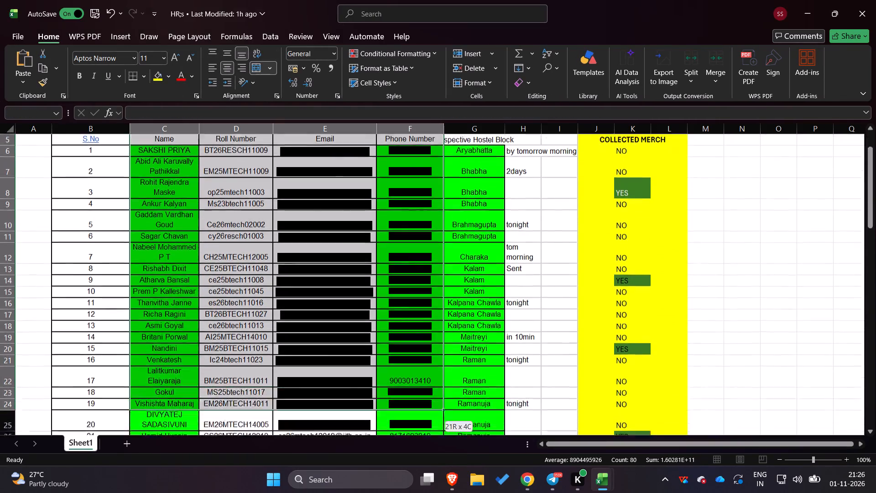
{"action": "left_click_drag", "start_coordinate": [394, 452], "coordinate": [390, 468]}
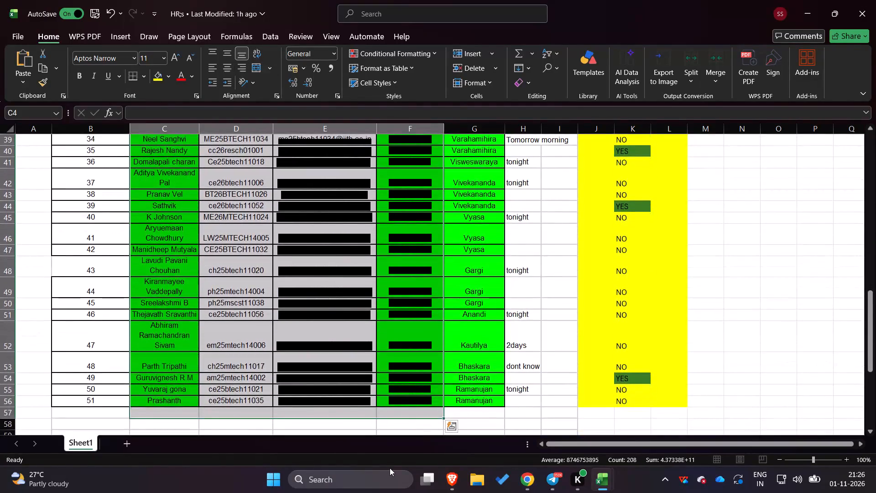
{"action": "key", "text": "ctrl+c"}
Switch back to the "H AND T" workbook and paste the copied HR columns starting at cell Q4.
{"action": "left_click", "coordinate": [20, 29]}
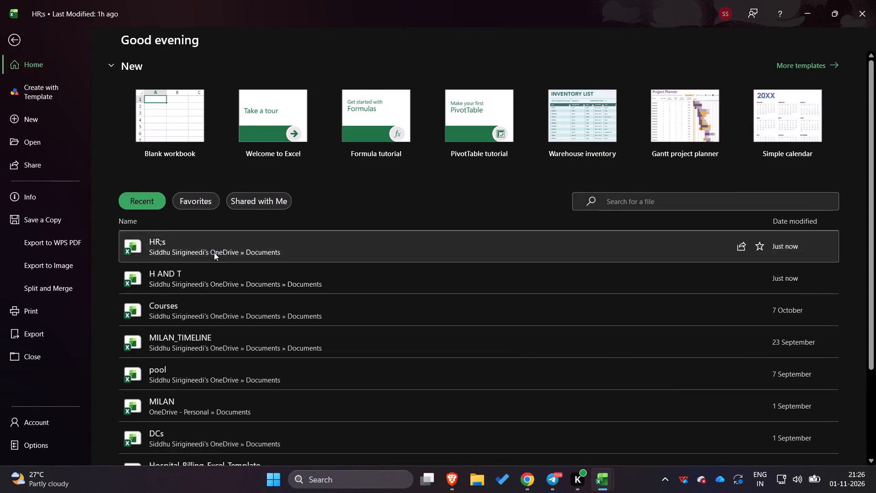
{"action": "left_click", "coordinate": [214, 252]}
{"action": "left_click", "coordinate": [7, 34]}
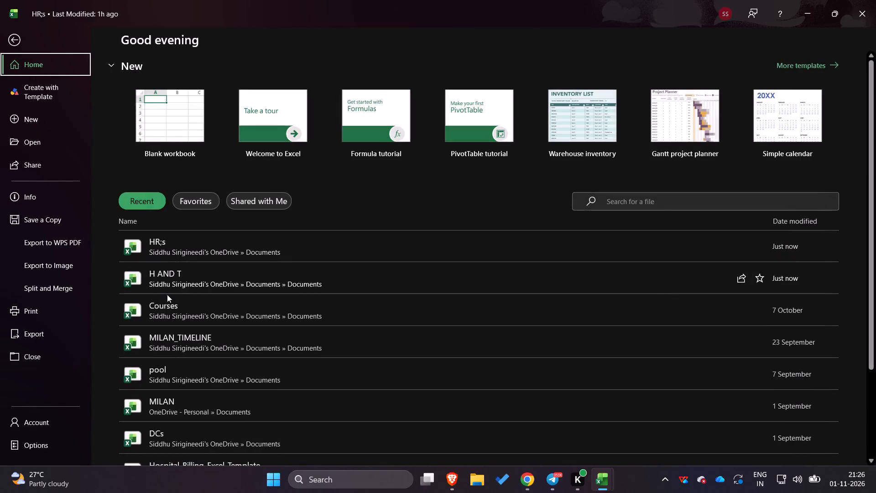
{"action": "left_click", "coordinate": [174, 287]}
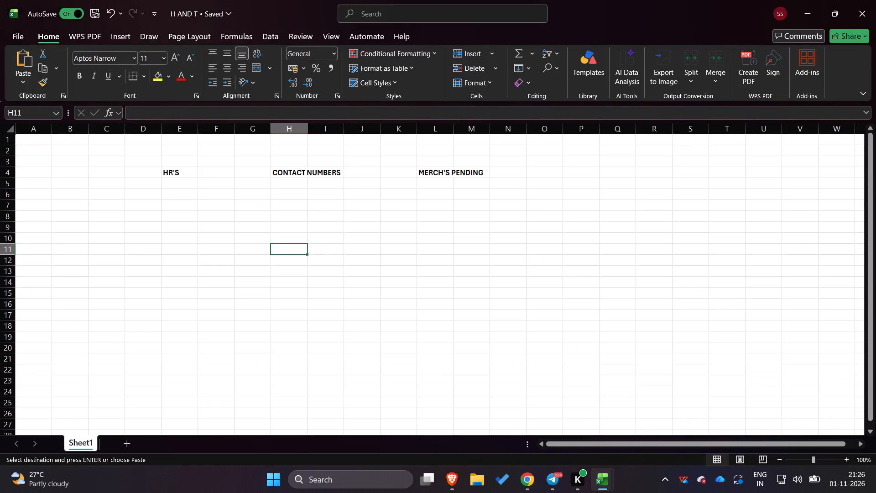
{"action": "left_click", "coordinate": [613, 173]}
{"action": "key", "text": "ctrl+v"}
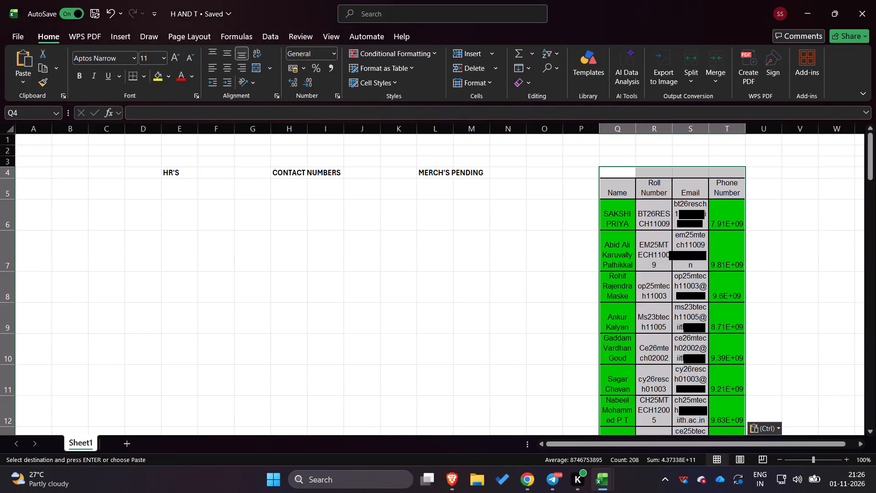
Widen the pasted Name, Roll Number and Email columns, Q to S, with column Q about 14.6 wide.
{"action": "left_click_drag", "start_coordinate": [634, 131], "coordinate": [661, 131]}
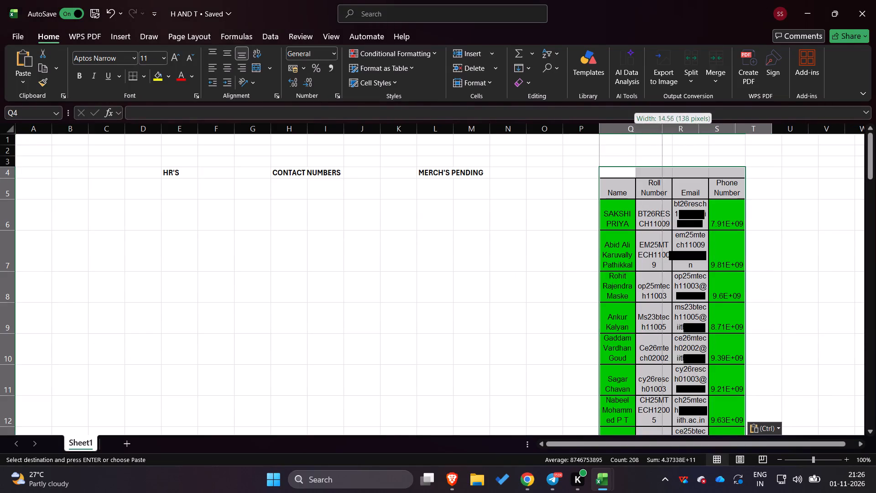
{"action": "left_click_drag", "start_coordinate": [661, 131], "coordinate": [662, 132]}
{"action": "left_click_drag", "start_coordinate": [697, 131], "coordinate": [725, 130]}
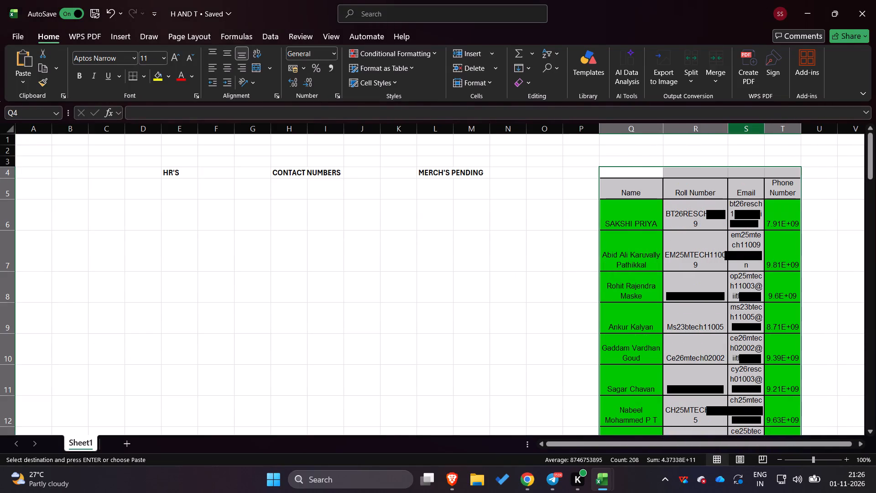
{"action": "left_click_drag", "start_coordinate": [763, 132], "coordinate": [790, 130]}
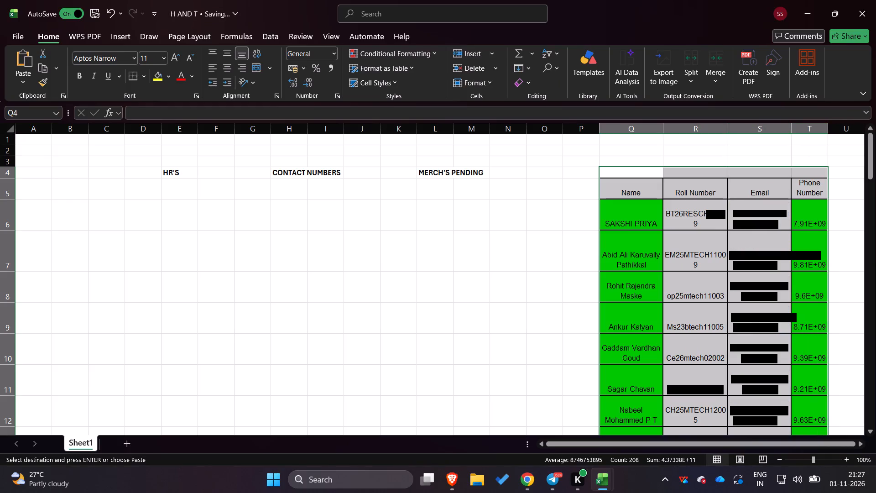
{"action": "left_click_drag", "start_coordinate": [793, 131], "coordinate": [827, 131]}
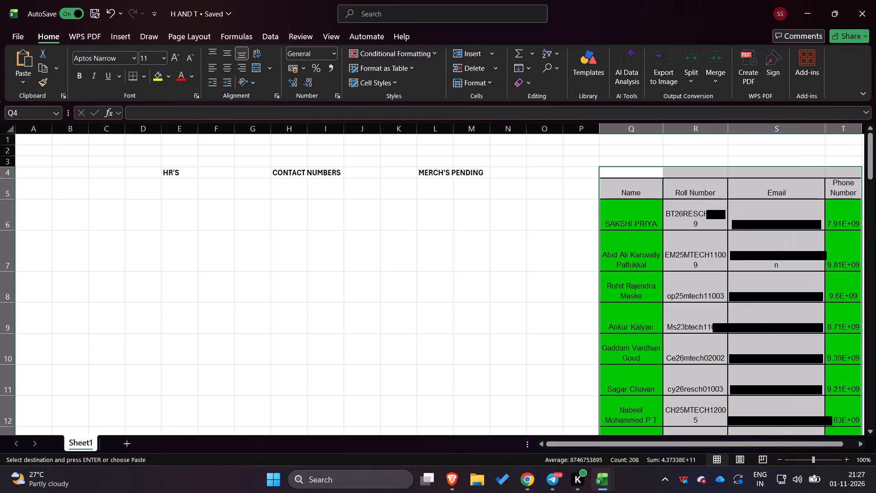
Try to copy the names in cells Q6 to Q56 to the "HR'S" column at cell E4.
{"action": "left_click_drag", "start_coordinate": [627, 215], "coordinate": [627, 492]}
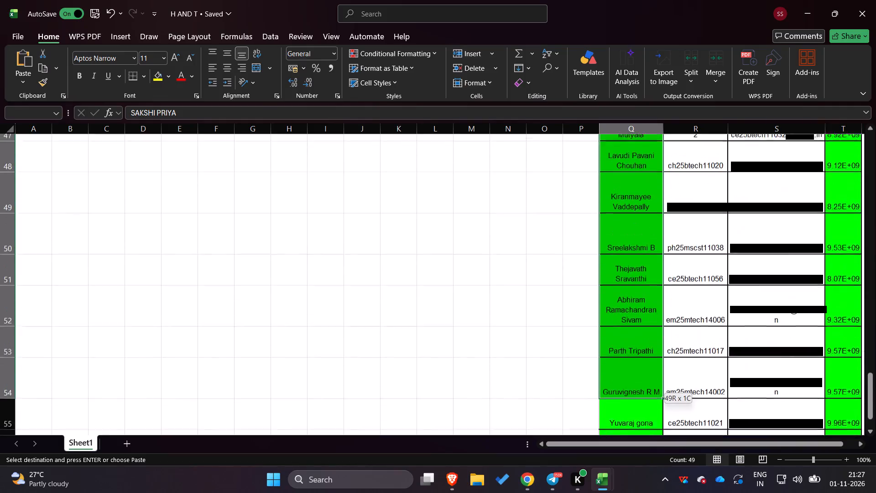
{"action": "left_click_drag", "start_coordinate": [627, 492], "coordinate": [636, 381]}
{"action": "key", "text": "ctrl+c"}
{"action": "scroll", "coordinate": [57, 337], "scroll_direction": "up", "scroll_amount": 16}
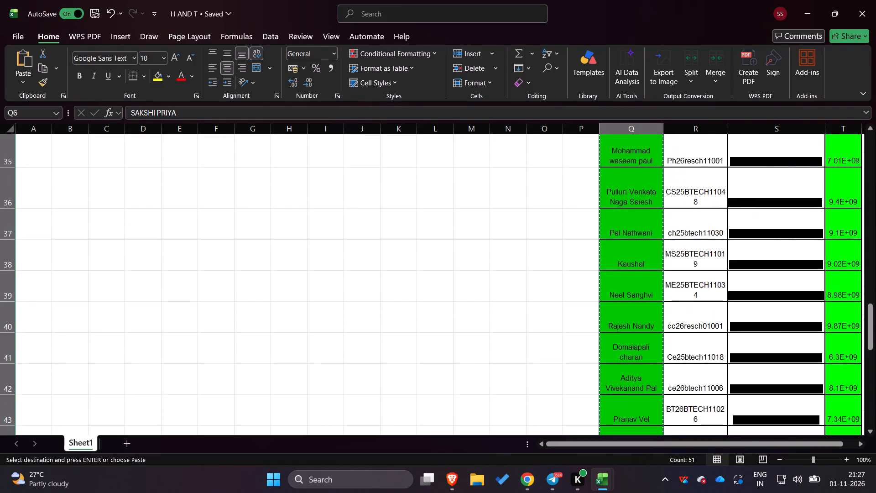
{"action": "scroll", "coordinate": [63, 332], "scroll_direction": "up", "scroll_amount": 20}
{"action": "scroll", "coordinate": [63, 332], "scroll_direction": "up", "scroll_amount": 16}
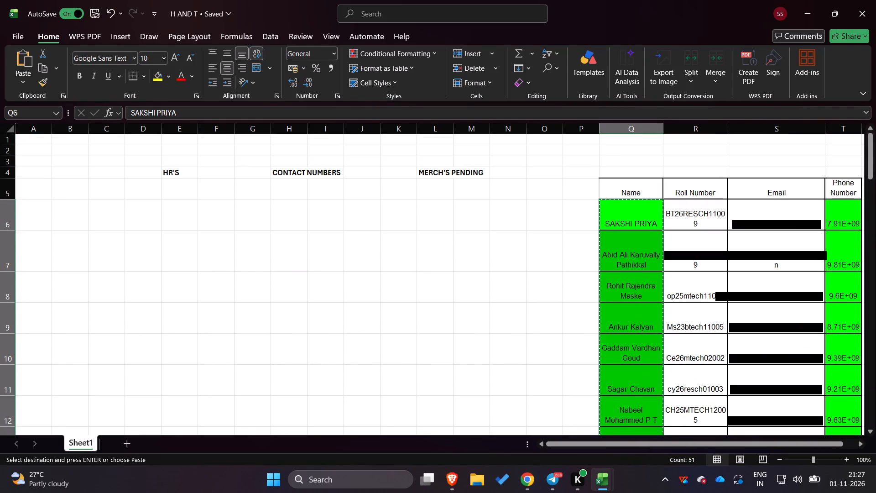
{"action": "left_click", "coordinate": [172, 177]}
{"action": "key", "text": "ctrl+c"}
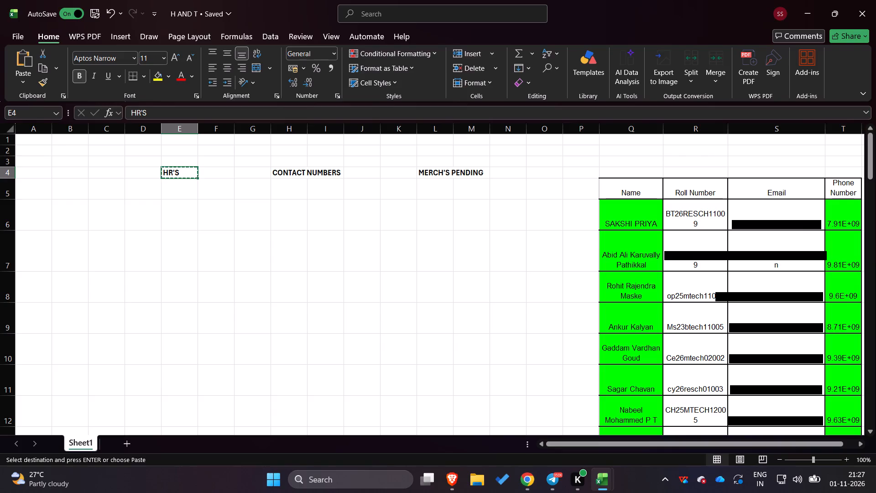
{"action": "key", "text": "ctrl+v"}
Copy the names in cells Q6 to Q56 and paste them under "HR'S" starting at cell E5.
{"action": "left_click_drag", "start_coordinate": [619, 210], "coordinate": [630, 492]}
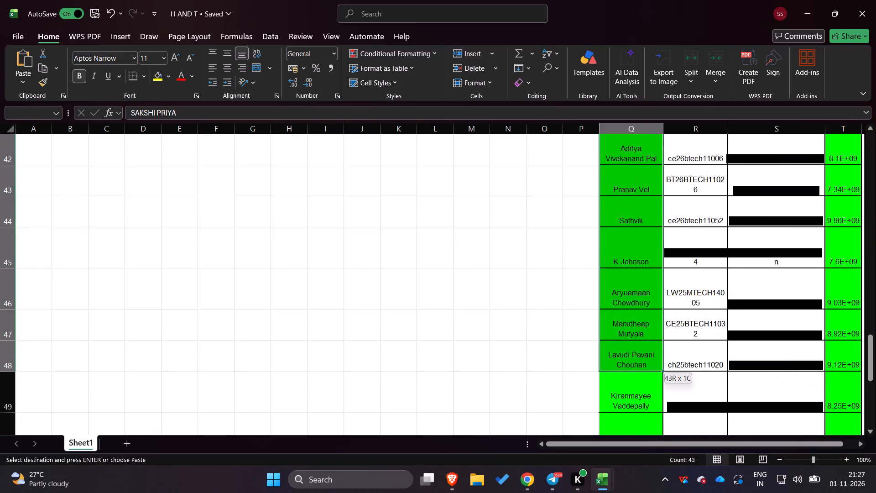
{"action": "left_click_drag", "start_coordinate": [630, 492], "coordinate": [634, 429]}
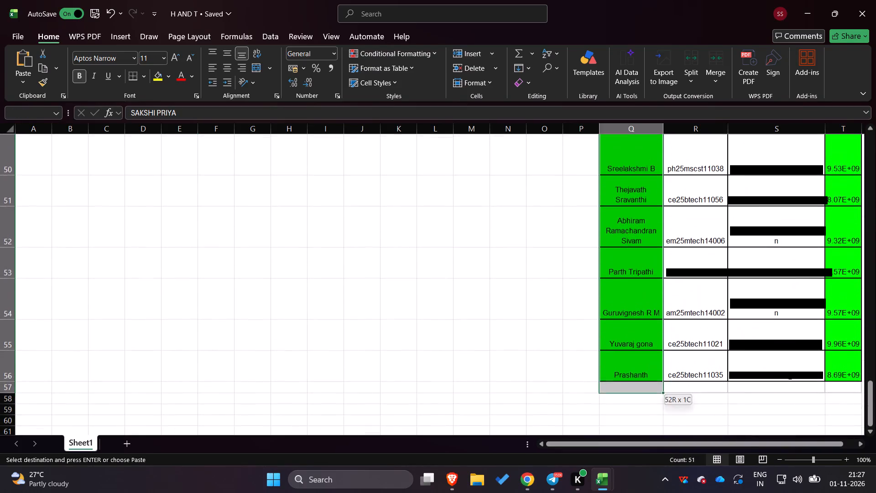
{"action": "left_click_drag", "start_coordinate": [634, 429], "coordinate": [639, 380]}
{"action": "key", "text": "ctrl+c"}
{"action": "key", "text": "ctrl+v"}
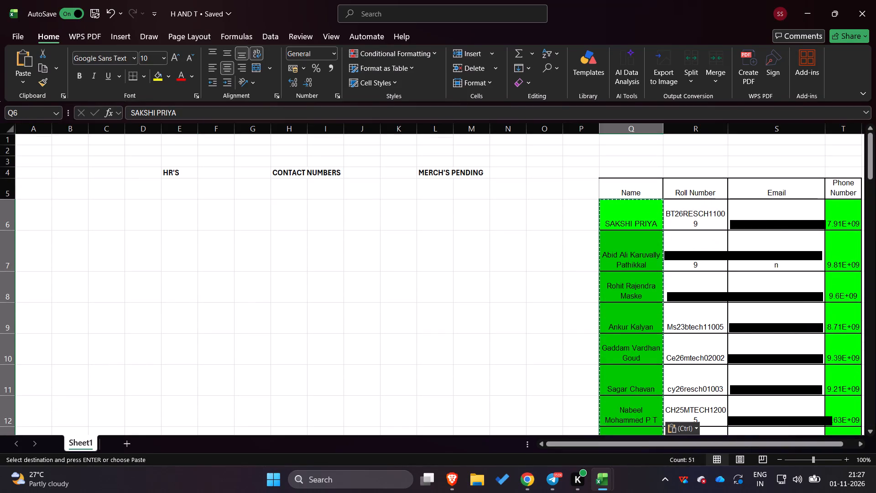
{"action": "left_click", "coordinate": [171, 189]}
{"action": "key", "text": "ctrl+v"}
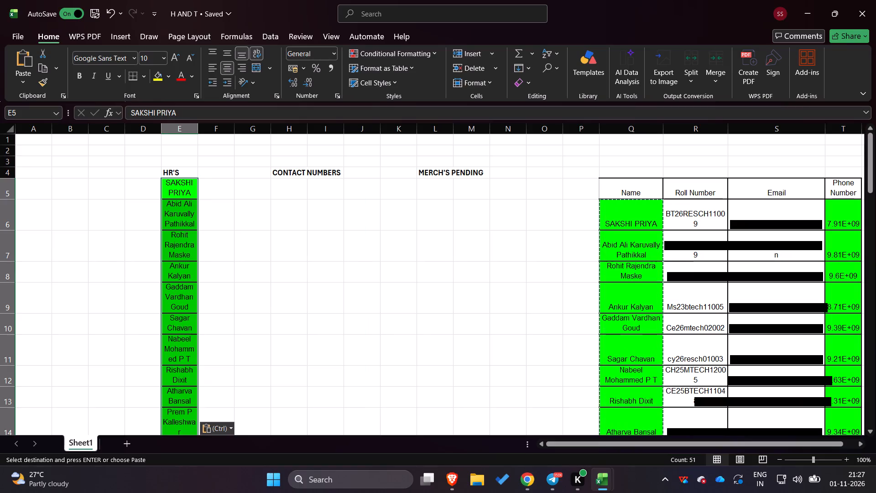
Copy the phone numbers in cells T6 to T56 and paste them under "CONTACT NUMBERS" starting at cell H5.
{"action": "left_click_drag", "start_coordinate": [703, 443], "coordinate": [777, 434]}
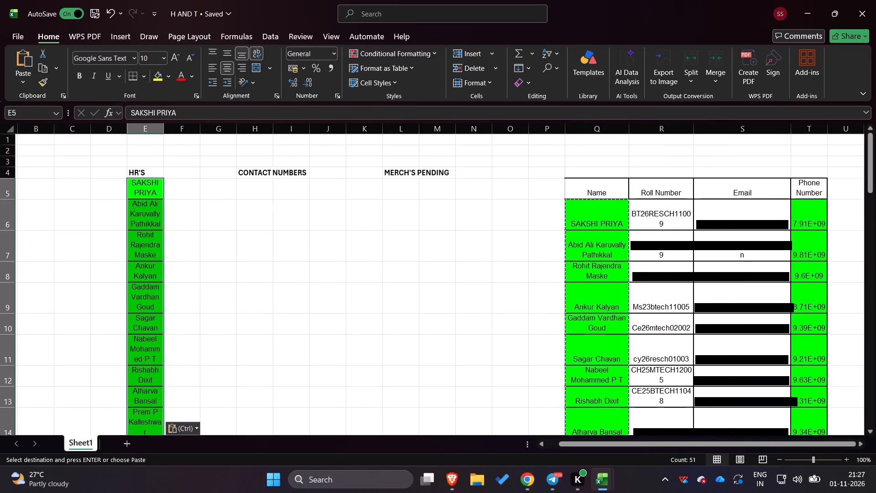
{"action": "left_click_drag", "start_coordinate": [813, 214], "coordinate": [800, 487]}
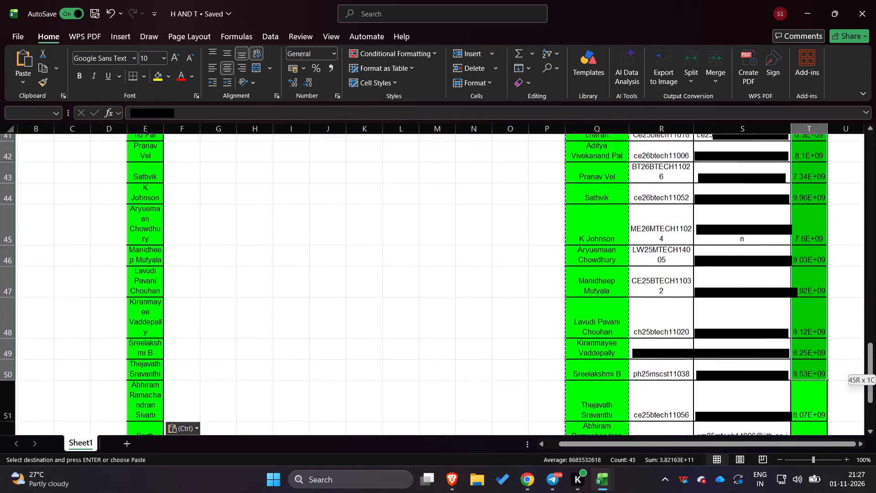
{"action": "left_click_drag", "start_coordinate": [800, 487], "coordinate": [803, 415]}
{"action": "key", "text": "ctrl+c"}
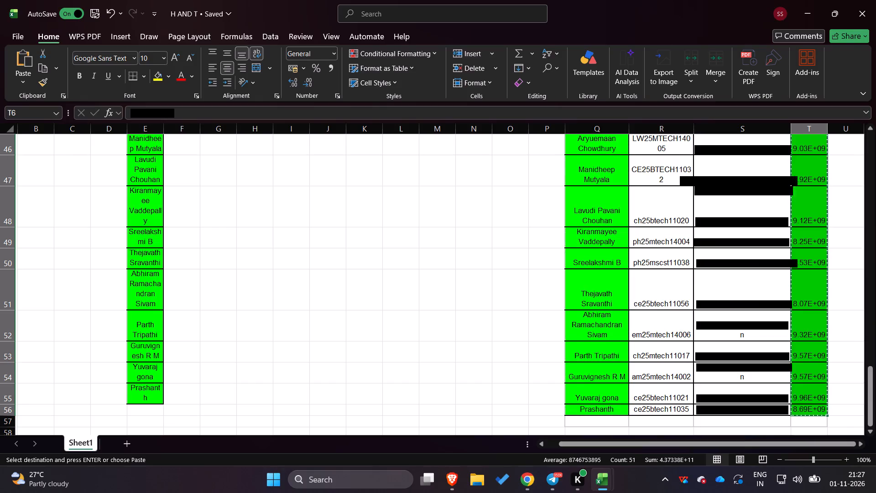
{"action": "scroll", "coordinate": [319, 301], "scroll_direction": "up", "scroll_amount": 20}
{"action": "scroll", "coordinate": [319, 301], "scroll_direction": "up", "scroll_amount": 17}
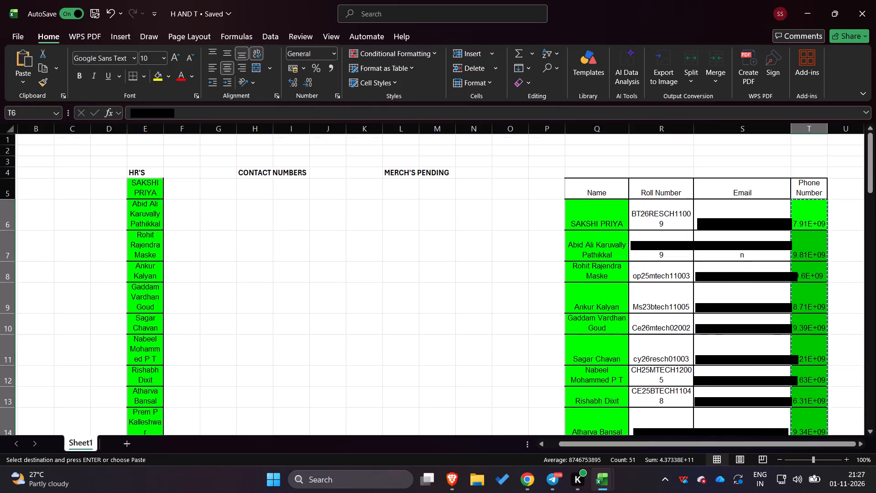
{"action": "left_click", "coordinate": [260, 196]}
{"action": "key", "text": "ctrl+v"}
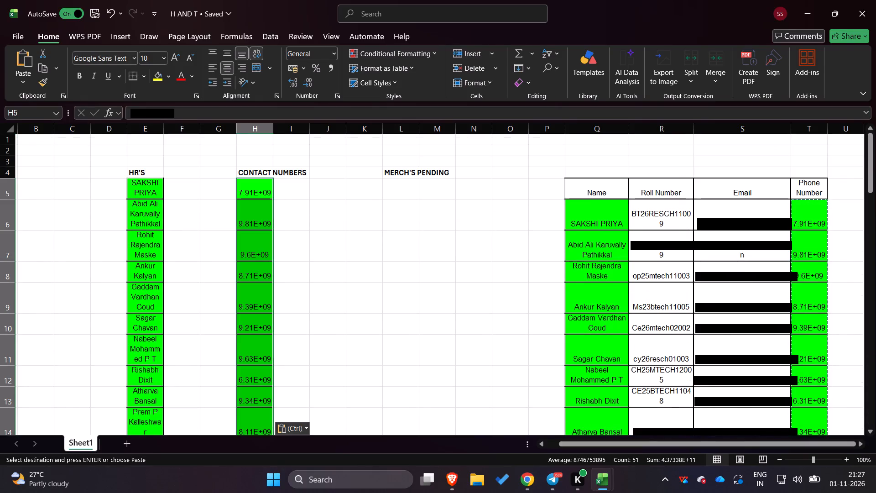
Widen the "CONTACT NUMBERS" column H to fit full numbers and the "HR'S" column E to about 20.
{"action": "left_click_drag", "start_coordinate": [274, 128], "coordinate": [323, 136]}
{"action": "scroll", "coordinate": [356, 273], "scroll_direction": "down", "scroll_amount": 4}
{"action": "scroll", "coordinate": [356, 274], "scroll_direction": "up", "scroll_amount": 6}
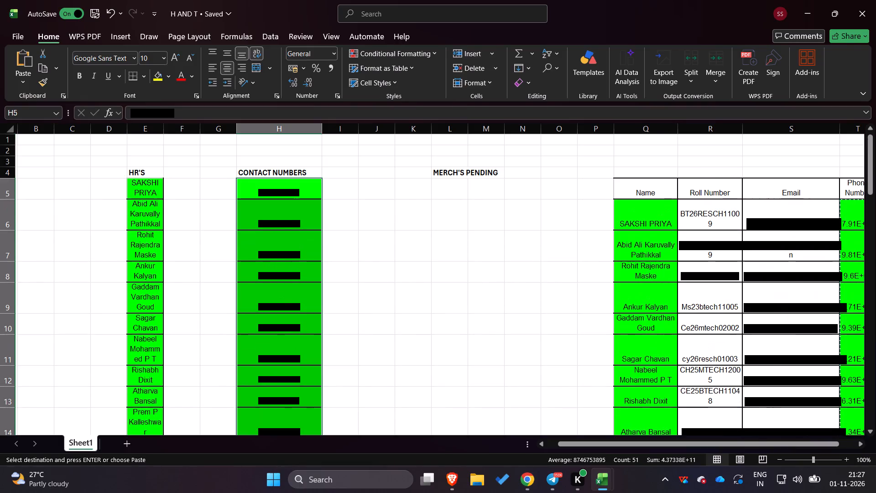
{"action": "left_click_drag", "start_coordinate": [165, 128], "coordinate": [213, 131]}
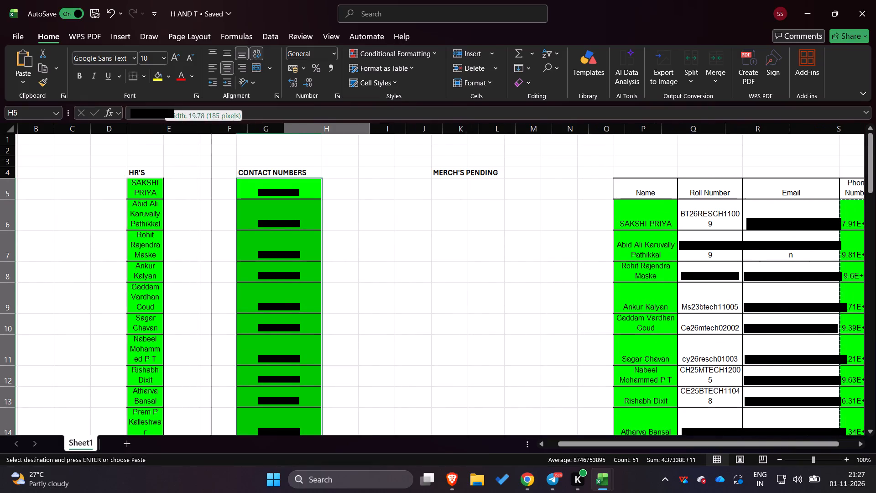
{"action": "left_click_drag", "start_coordinate": [213, 131], "coordinate": [214, 131]}
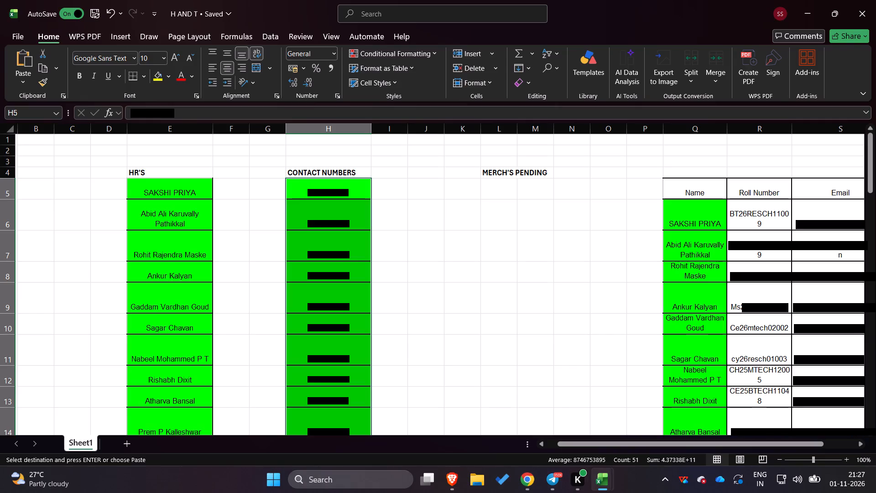
Enter 25 in cell L5 under "MERCH'S PENDING" and fill it down to L55.
{"action": "left_click", "coordinate": [501, 189]}
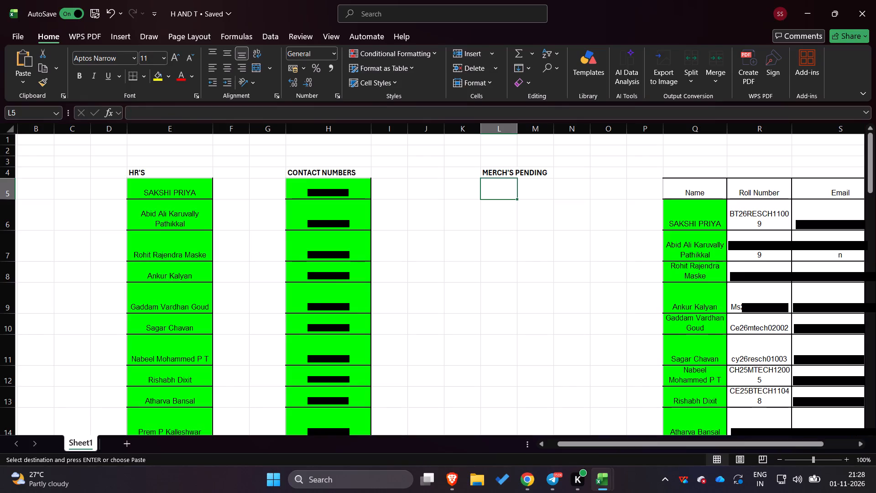
{"action": "type", "text": "254"}
{"action": "key", "text": "BackSpace"}
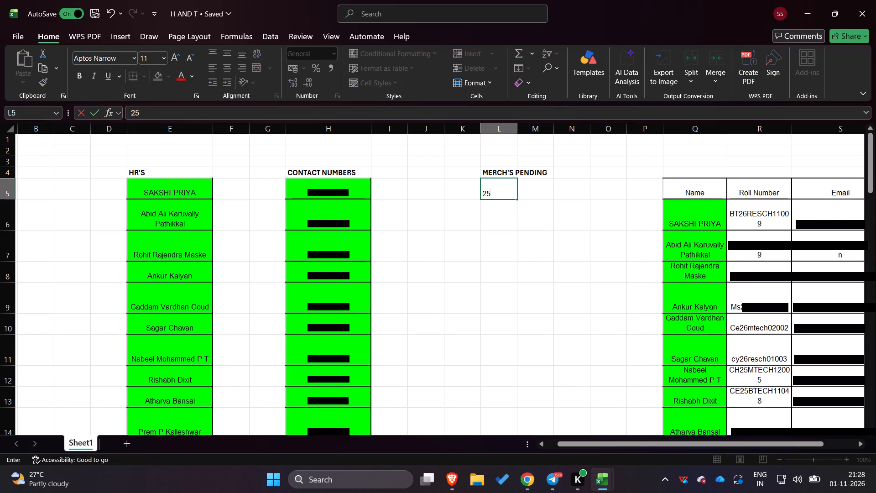
{"action": "left_click", "coordinate": [516, 198]}
{"action": "left_click_drag", "start_coordinate": [517, 199], "coordinate": [517, 315]}
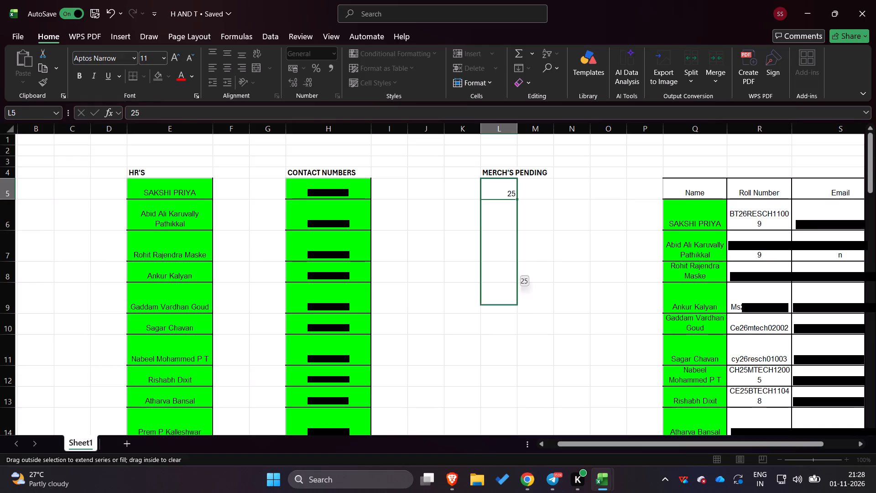
{"action": "left_click_drag", "start_coordinate": [517, 315], "coordinate": [520, 460]}
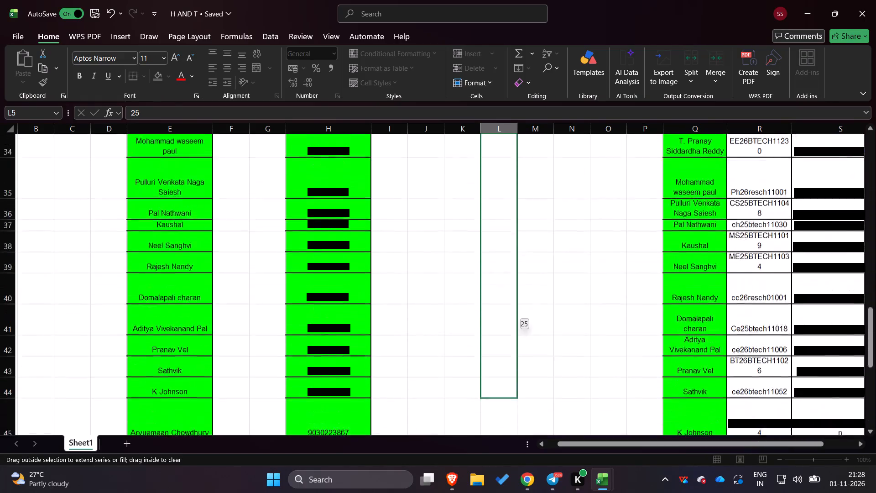
{"action": "left_click_drag", "start_coordinate": [520, 460], "coordinate": [516, 386]}
{"action": "scroll", "coordinate": [545, 369], "scroll_direction": "up", "scroll_amount": 20}
{"action": "scroll", "coordinate": [545, 369], "scroll_direction": "up", "scroll_amount": 2}
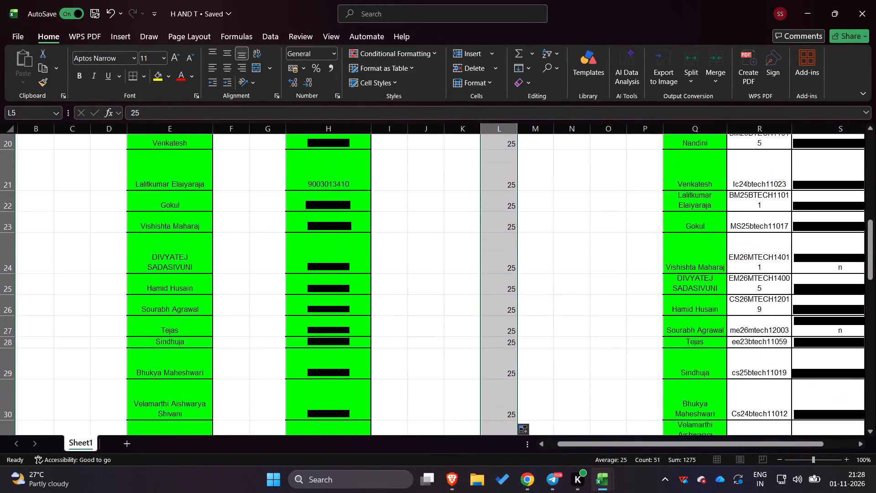
{"action": "scroll", "coordinate": [545, 369], "scroll_direction": "up", "scroll_amount": 17}
Clear the contents of the pasted source table in cells P3 to U57.
{"action": "left_click_drag", "start_coordinate": [652, 163], "coordinate": [875, 492]}
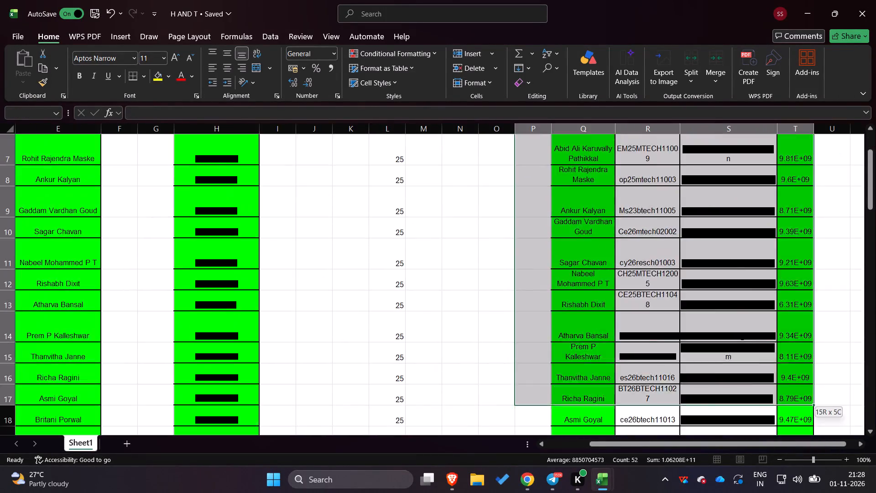
{"action": "left_click_drag", "start_coordinate": [875, 492], "coordinate": [833, 443]}
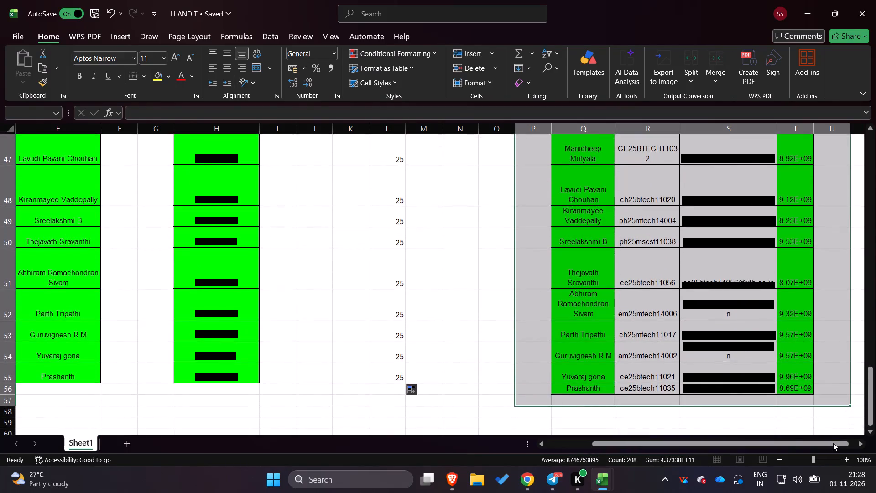
{"action": "key", "text": "Delete"}
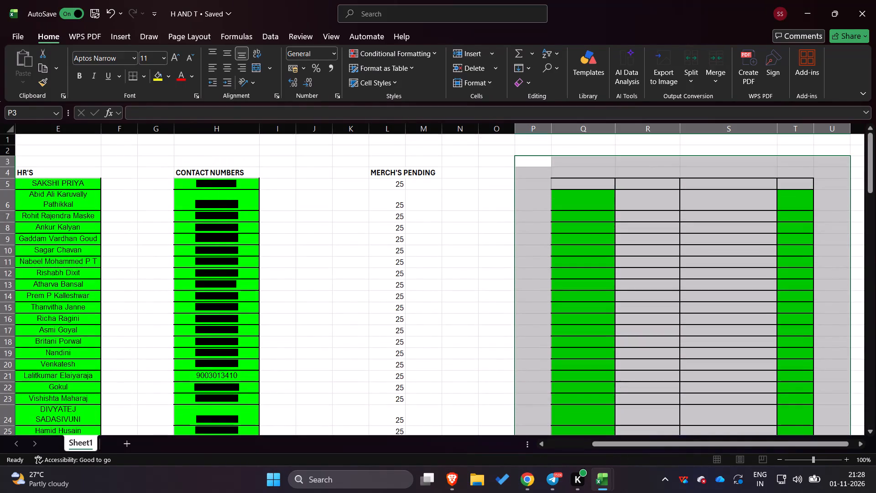
{"action": "left_click", "coordinate": [521, 230]}
Change the fill colour of the emptied table area, cells P4 to T58, to white.
{"action": "left_click_drag", "start_coordinate": [544, 168], "coordinate": [768, 492]}
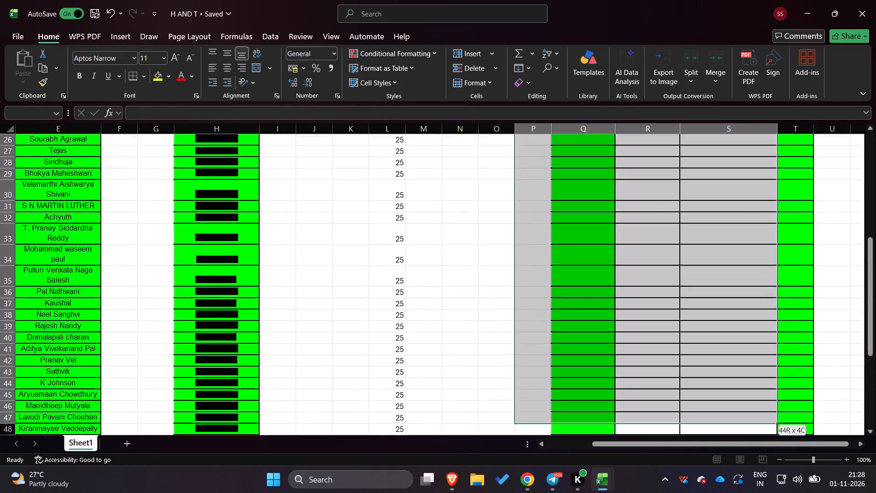
{"action": "left_click_drag", "start_coordinate": [768, 492], "coordinate": [809, 481]}
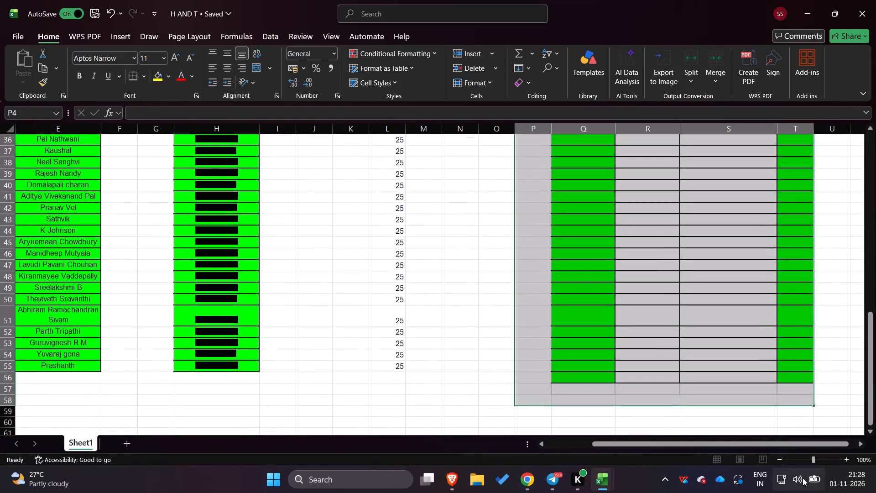
{"action": "left_click", "coordinate": [169, 73]}
{"action": "left_click", "coordinate": [156, 131]}
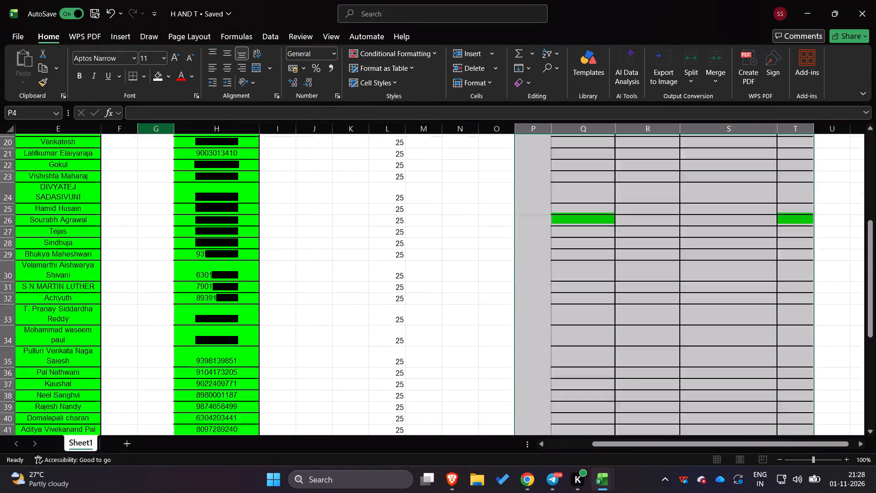
{"action": "left_click", "coordinate": [479, 234]}
{"action": "left_click", "coordinate": [539, 218]}
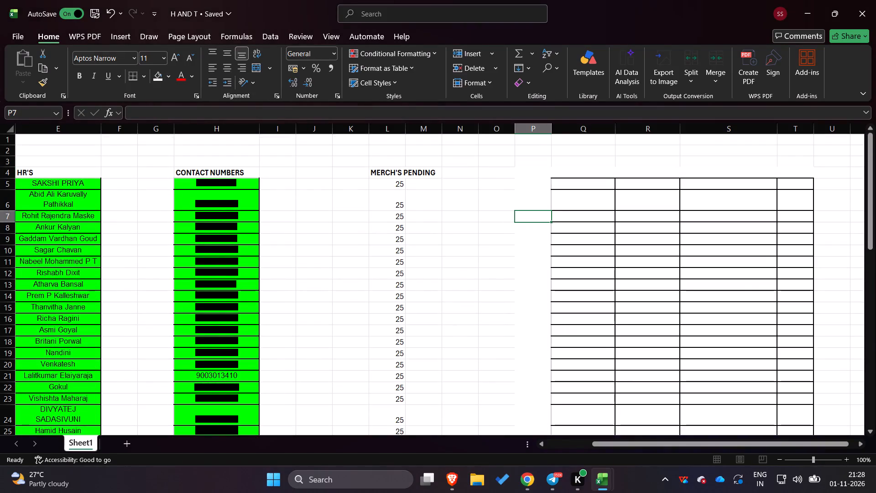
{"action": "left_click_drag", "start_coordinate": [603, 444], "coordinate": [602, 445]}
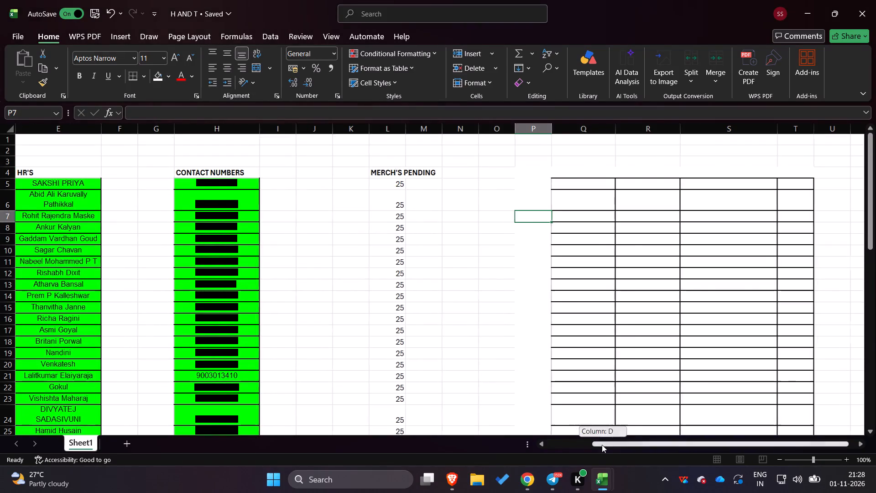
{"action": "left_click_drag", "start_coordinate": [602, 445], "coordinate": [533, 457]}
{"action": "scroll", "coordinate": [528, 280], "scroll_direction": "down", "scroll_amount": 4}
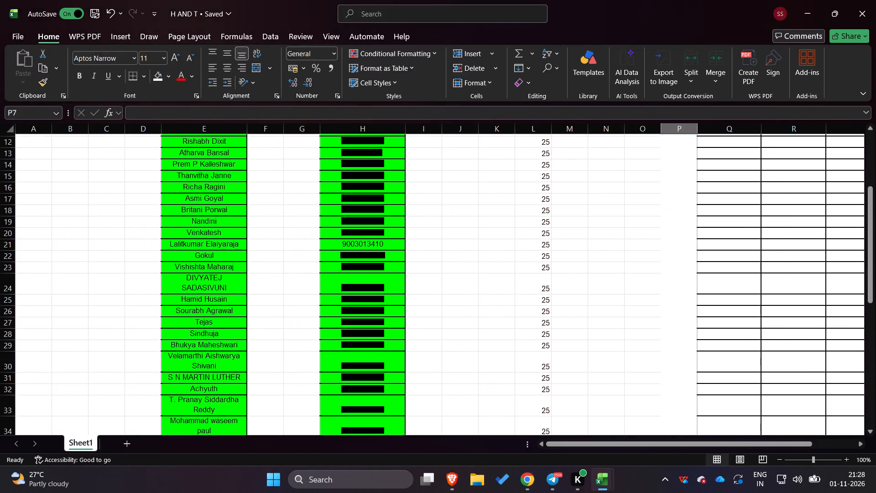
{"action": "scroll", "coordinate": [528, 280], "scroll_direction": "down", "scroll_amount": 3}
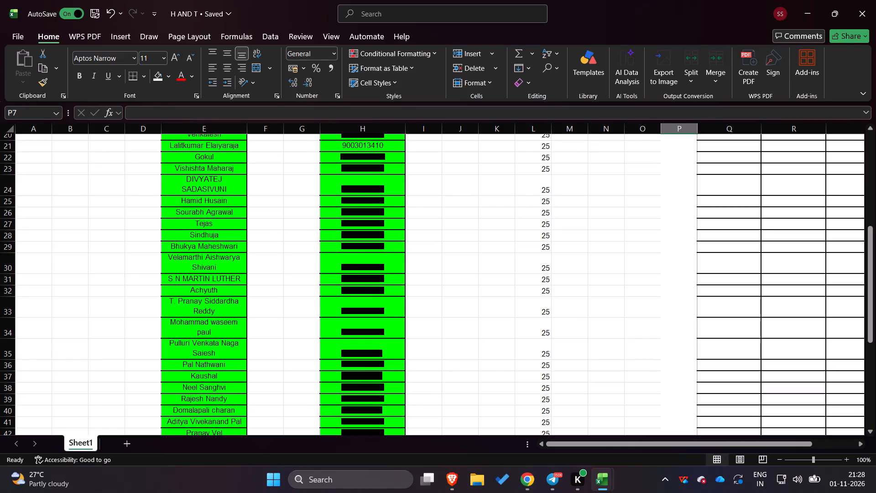
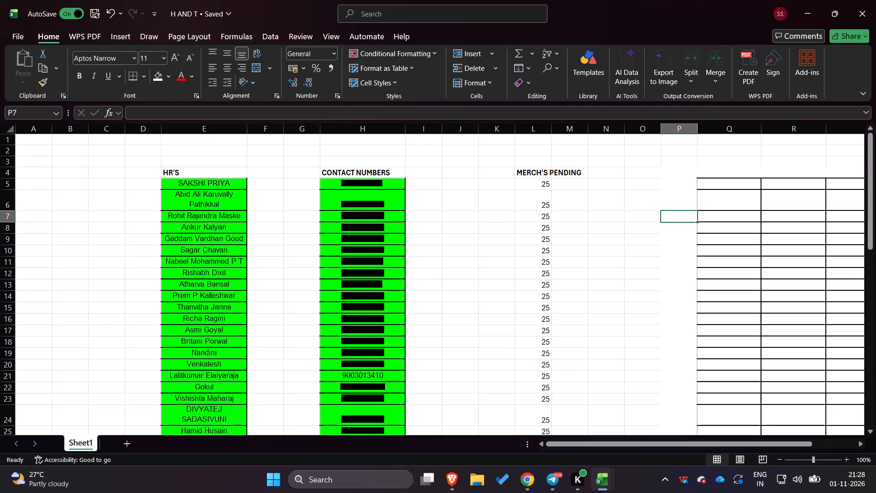
Change the "MERCH'S PENDING" values in column L: L6 to 23, L7 to 24, L11 to 12 and L13 to 13.
{"action": "left_click", "coordinate": [538, 202]}
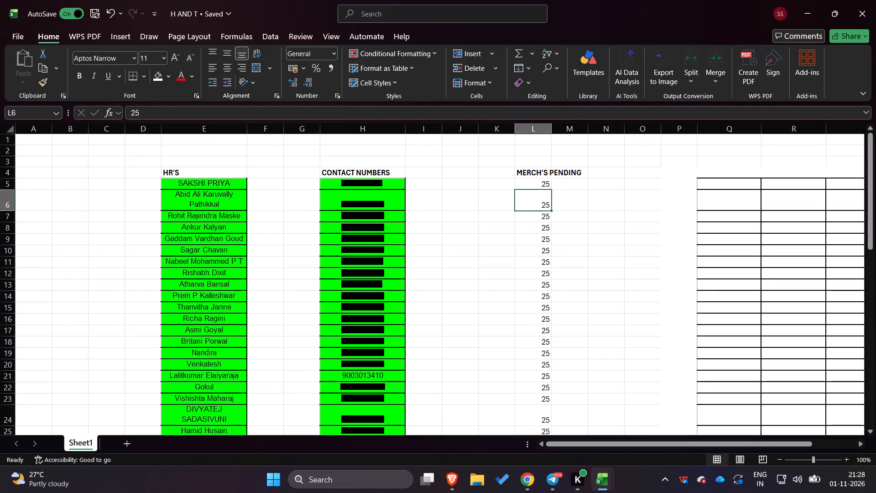
{"action": "type", "text": "23"}
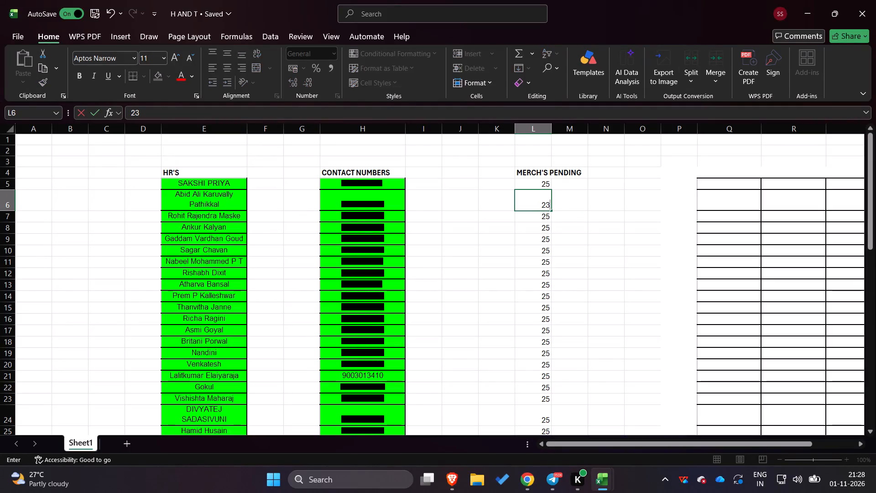
{"action": "left_click", "coordinate": [549, 217]}
{"action": "type", "text": "24"}
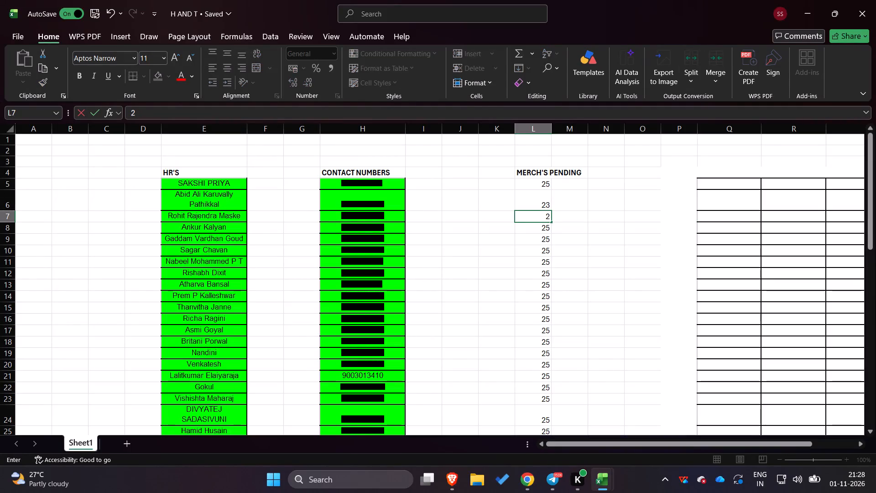
{"action": "left_click", "coordinate": [549, 260]}
{"action": "type", "text": "12"}
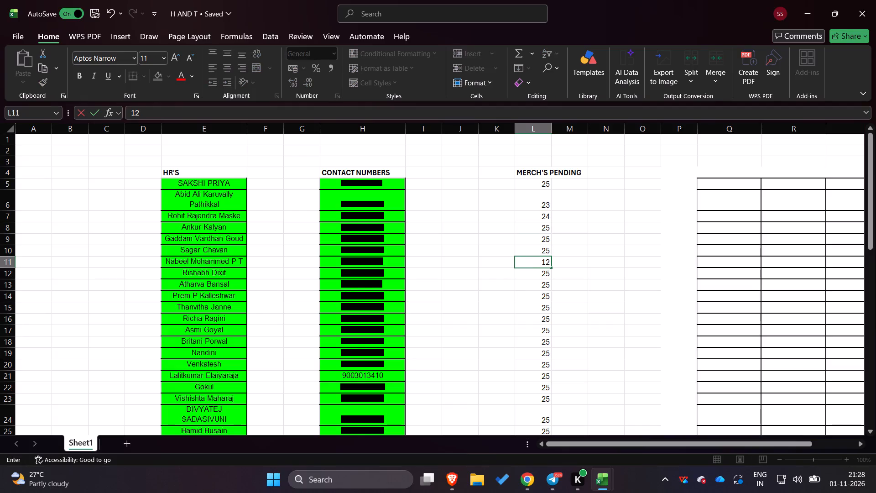
{"action": "left_click", "coordinate": [547, 287]}
{"action": "type", "text": "134"}
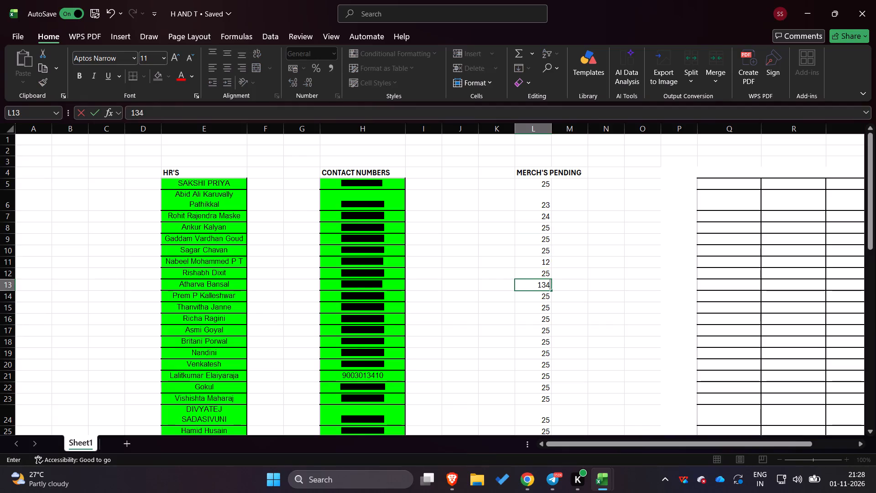
{"action": "key", "text": "BackSpace"}
Change the pending merch values in cells L15 to 16, L16 to 18 and L19 to 23.
{"action": "left_click", "coordinate": [544, 315]}
{"action": "left_click", "coordinate": [544, 310]}
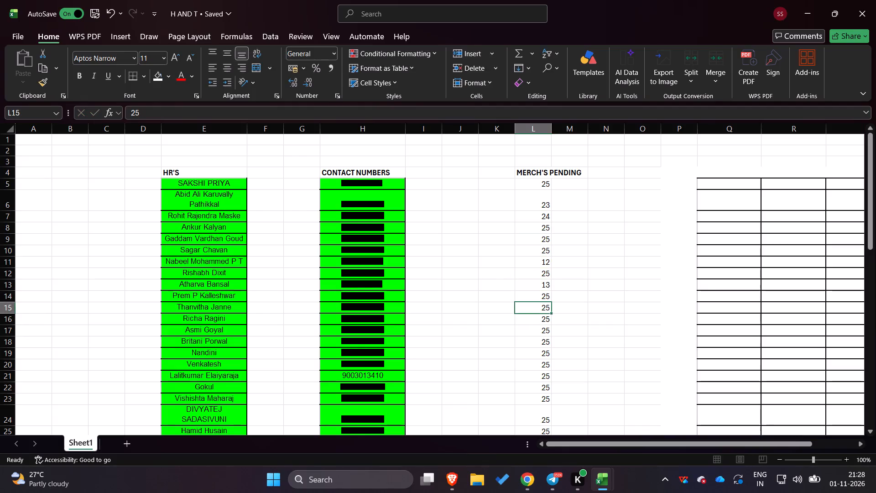
{"action": "type", "text": "16"}
{"action": "left_click", "coordinate": [550, 320]}
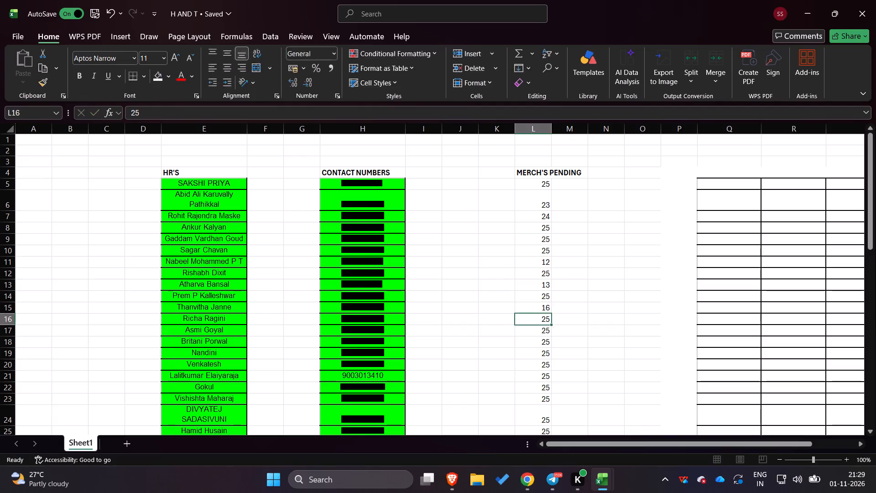
{"action": "type", "text": "18"}
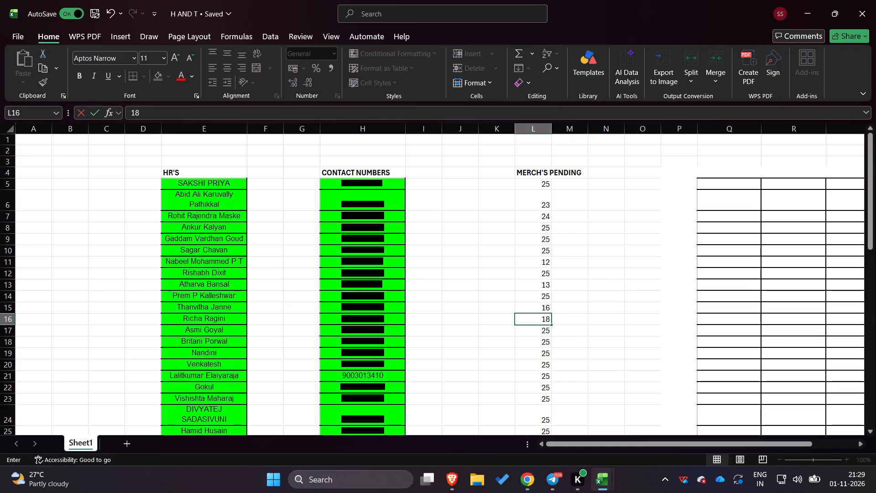
{"action": "scroll", "coordinate": [554, 341], "scroll_direction": "down", "scroll_amount": 1}
{"action": "left_click", "coordinate": [550, 321]}
{"action": "key", "text": "2"}
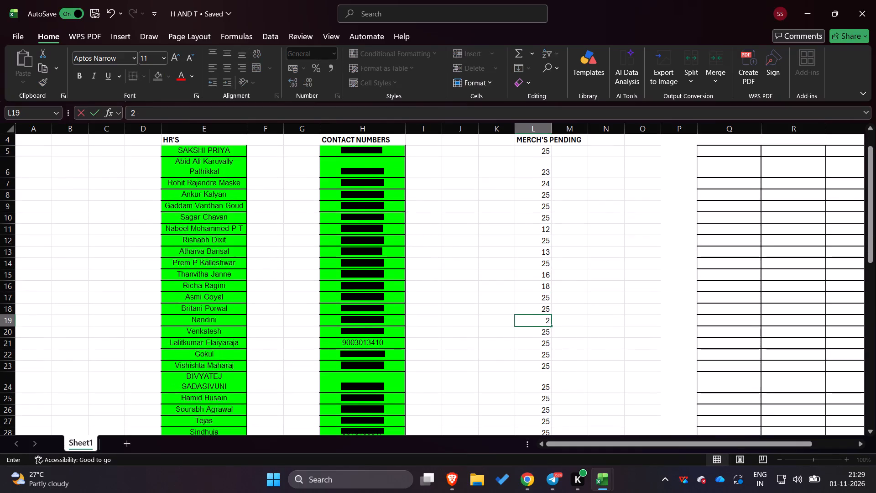
{"action": "key", "text": "3"}
Change the pending merch values in cells L21 to 22, L23 to 26 and L25 to 27.
{"action": "left_click", "coordinate": [548, 337]}
{"action": "left_click", "coordinate": [550, 343]}
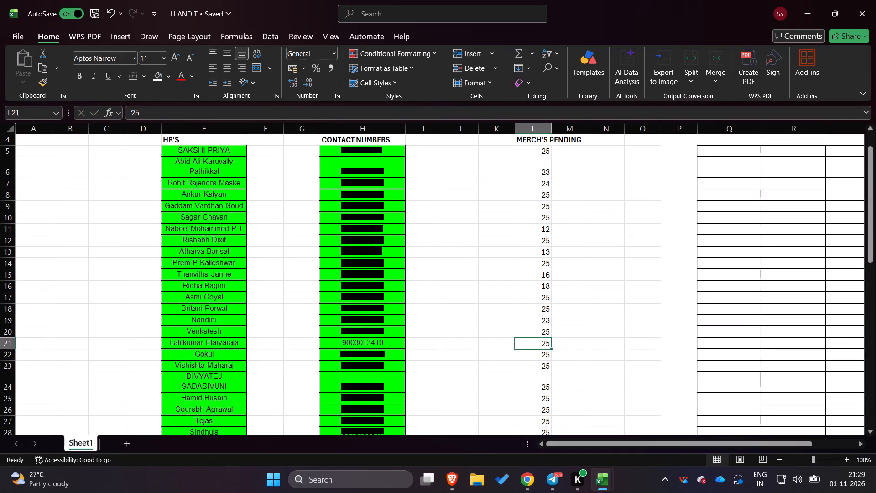
{"action": "type", "text": "22"}
{"action": "left_click", "coordinate": [547, 367]}
{"action": "type", "text": "26"}
{"action": "scroll", "coordinate": [547, 367], "scroll_direction": "down", "scroll_amount": 3}
{"action": "left_click", "coordinate": [541, 304]}
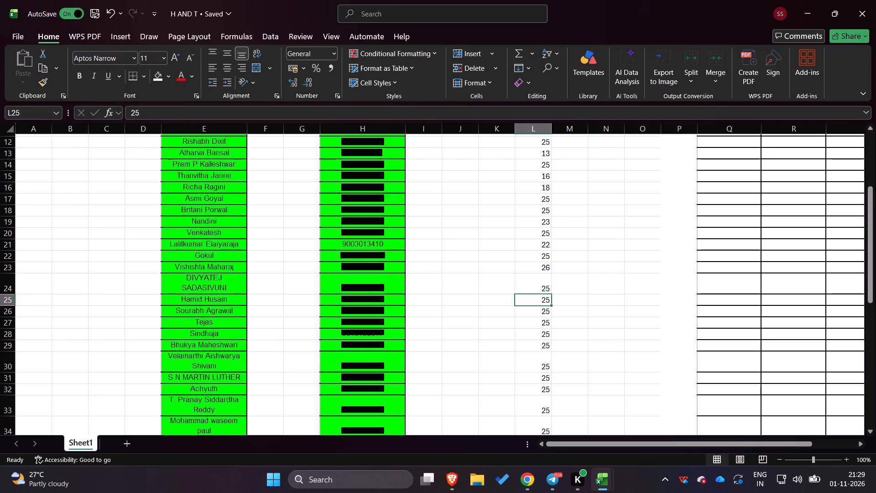
{"action": "type", "text": "27"}
Change the pending merch values in cells L27 to 28, L29 to 23 and L32 to 29.
{"action": "scroll", "coordinate": [541, 304], "scroll_direction": "down", "scroll_amount": 1}
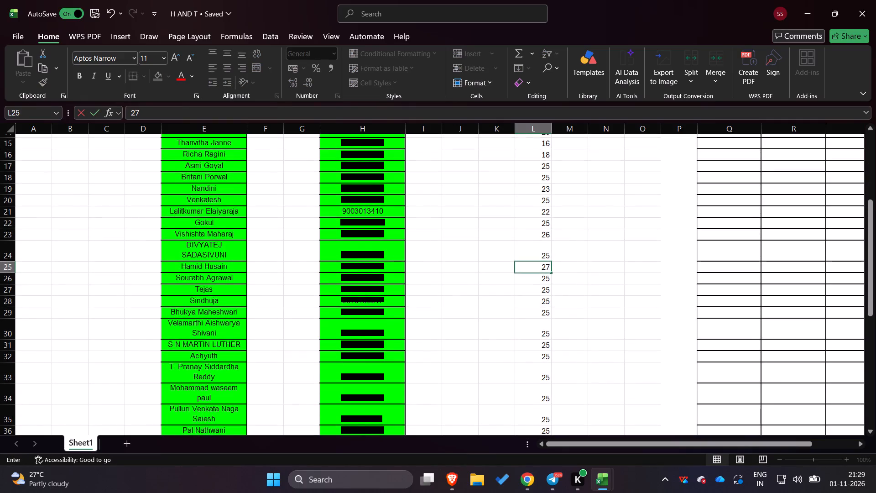
{"action": "left_click", "coordinate": [548, 290]}
{"action": "key", "text": "2"}
{"action": "key", "text": "8"}
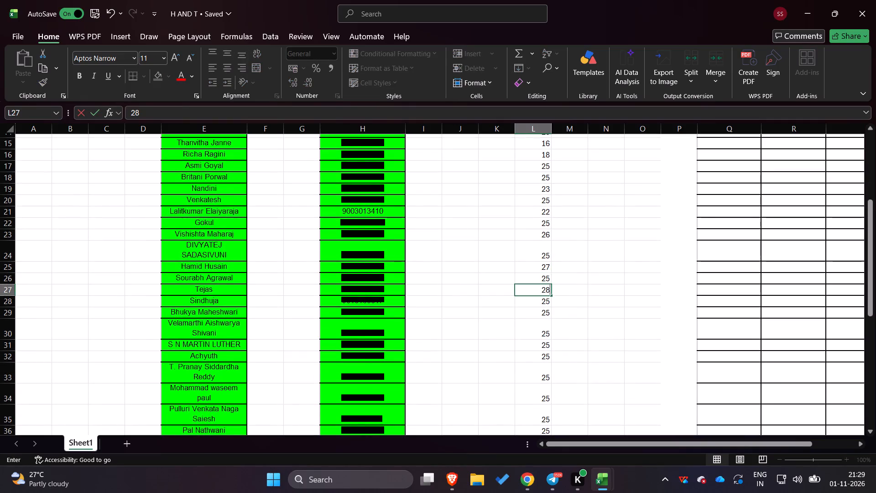
{"action": "left_click", "coordinate": [544, 313]}
{"action": "type", "text": "23"}
{"action": "scroll", "coordinate": [544, 313], "scroll_direction": "down", "scroll_amount": 1}
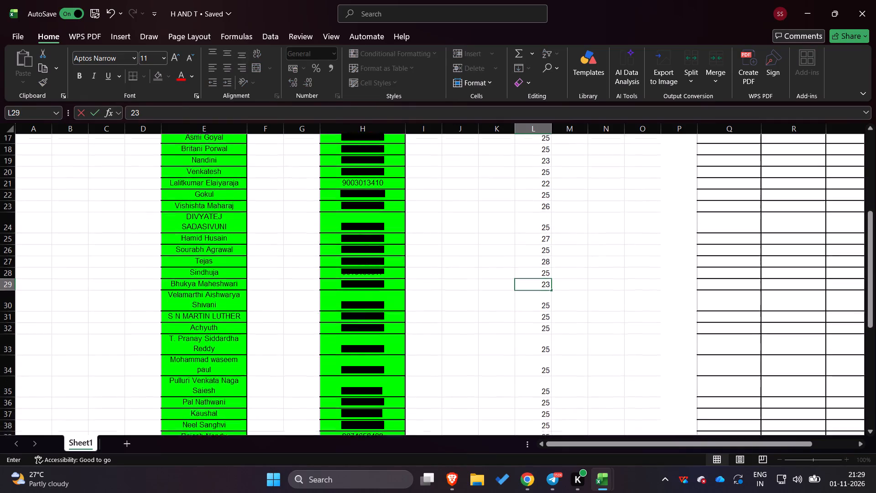
{"action": "scroll", "coordinate": [544, 313], "scroll_direction": "down", "scroll_amount": 1}
{"action": "left_click", "coordinate": [543, 294]}
{"action": "key", "text": "2"}
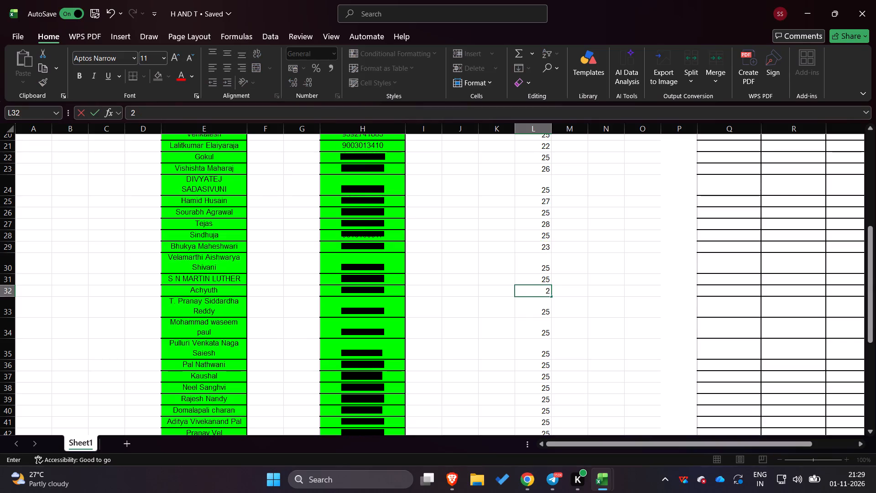
{"action": "key", "text": "9"}
Change the pending merch values in cells L33 to 20, L35 to 21 and L37 to 45.
{"action": "left_click", "coordinate": [549, 314]}
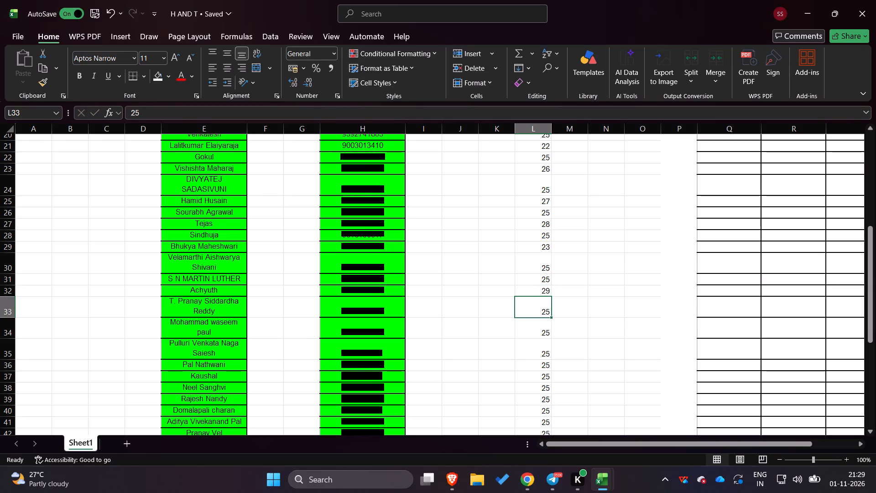
{"action": "type", "text": "20"}
{"action": "scroll", "coordinate": [550, 323], "scroll_direction": "down", "scroll_amount": 2}
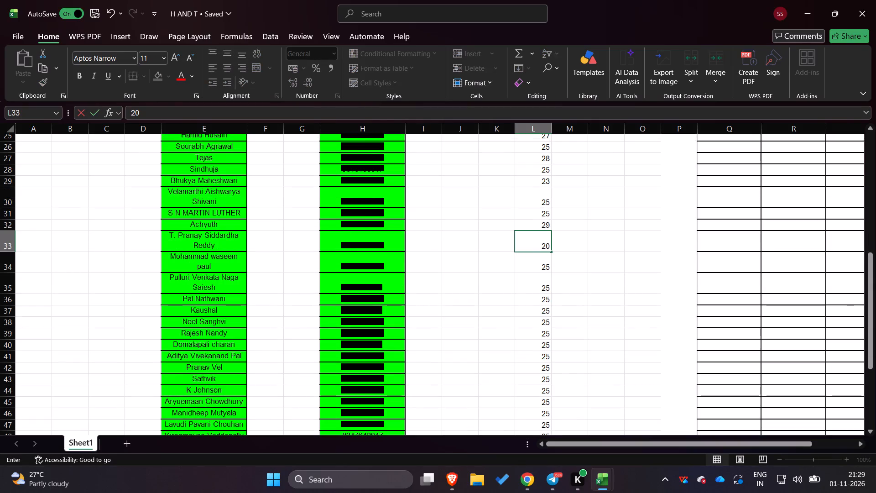
{"action": "left_click", "coordinate": [542, 292]}
{"action": "key", "text": "2"}
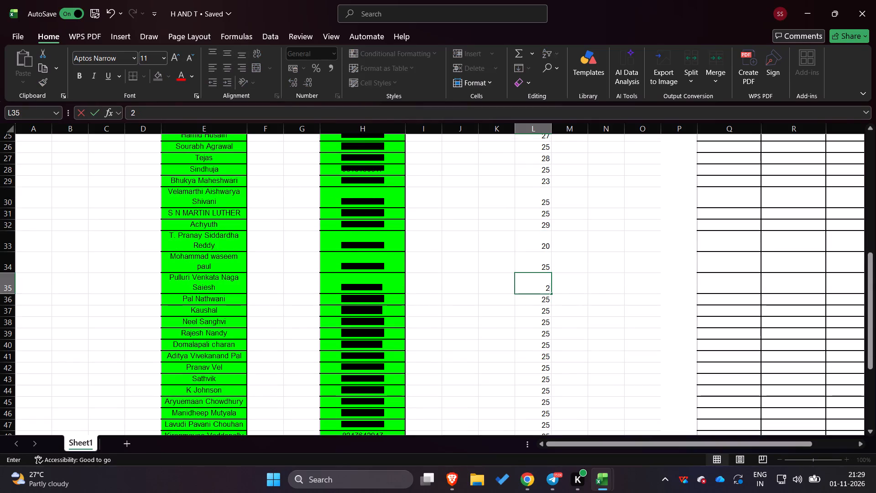
{"action": "key", "text": "1"}
{"action": "scroll", "coordinate": [539, 348], "scroll_direction": "down", "scroll_amount": 3}
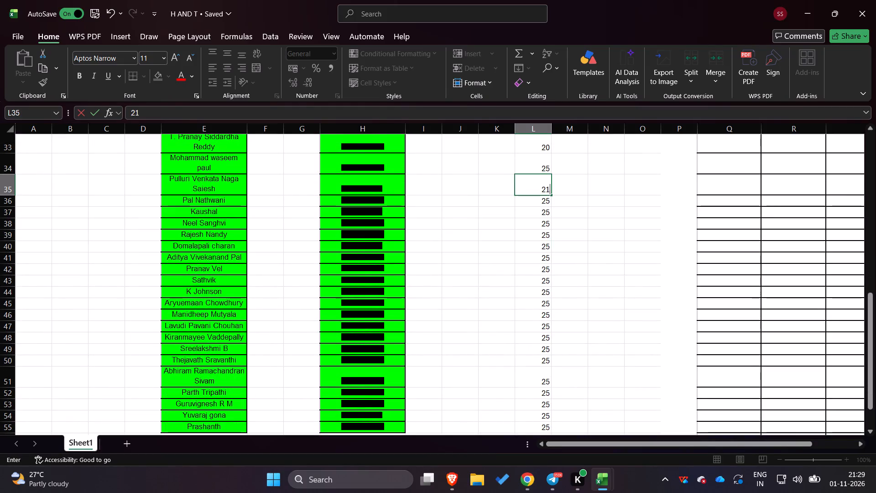
{"action": "left_click", "coordinate": [549, 211]}
{"action": "type", "text": "45"}
Change the pending merch values in cells L39 to 64, L40 to 66, L42 to 22 and L44 to 72.
{"action": "left_click", "coordinate": [547, 237]}
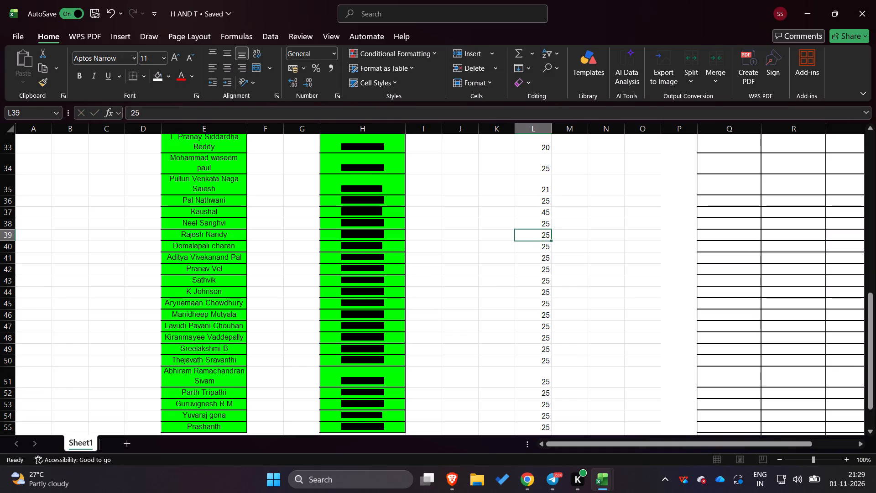
{"action": "type", "text": "64"}
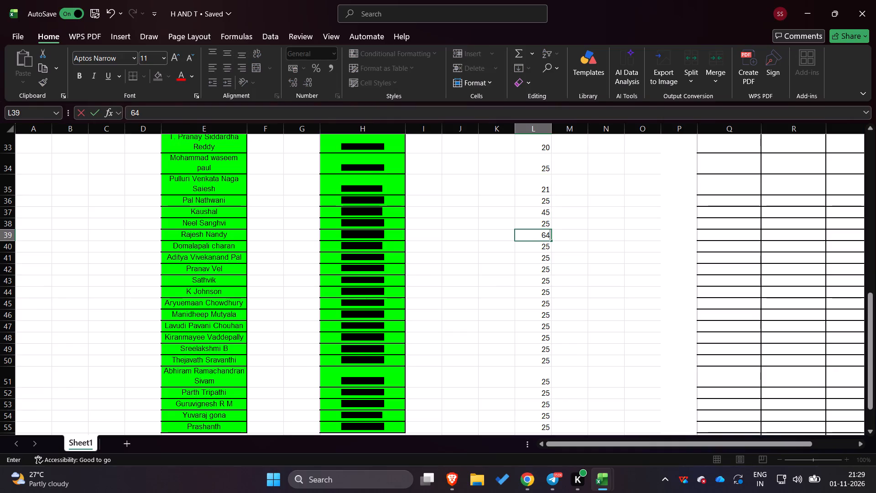
{"action": "left_click", "coordinate": [549, 251]}
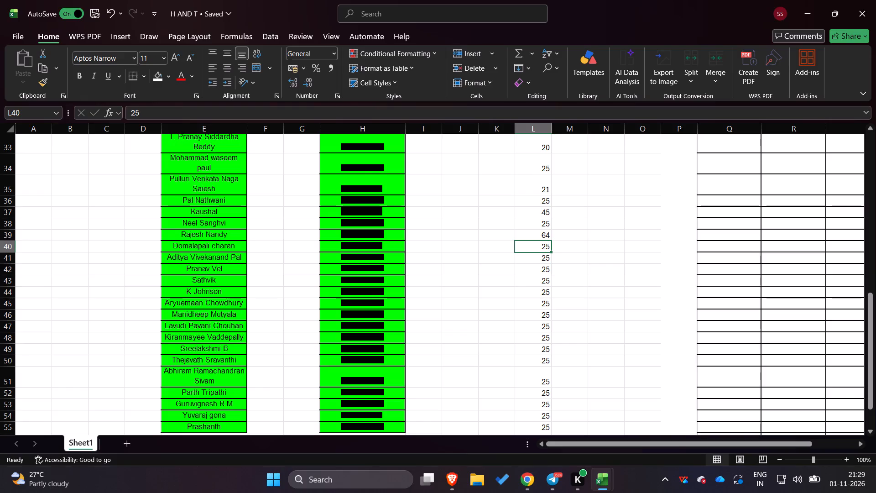
{"action": "type", "text": "66"}
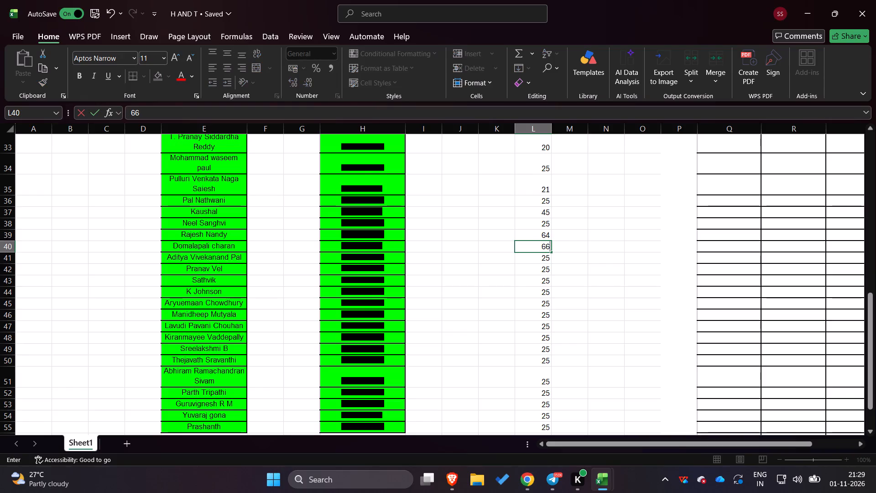
{"action": "left_click", "coordinate": [549, 271]}
{"action": "type", "text": "22"}
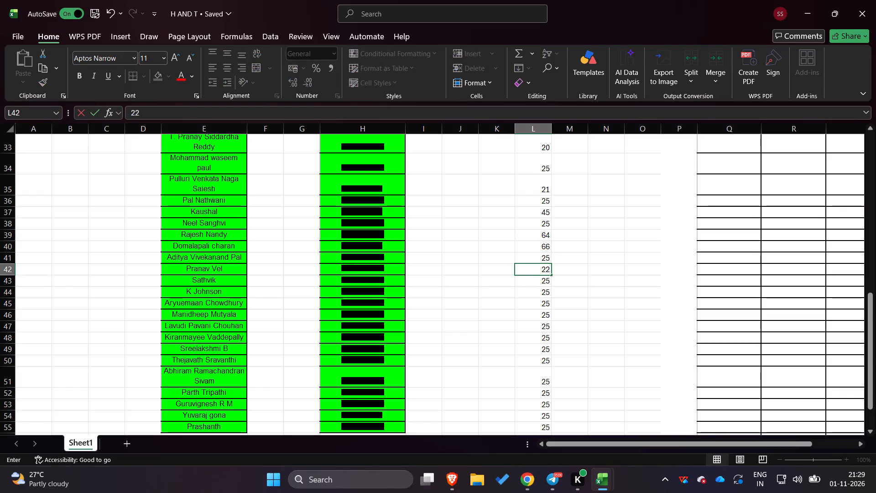
{"action": "left_click", "coordinate": [548, 293]}
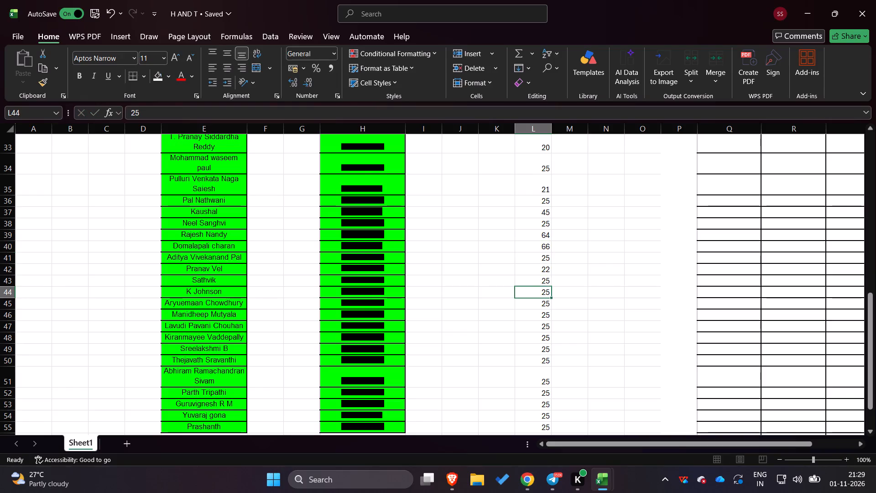
{"action": "type", "text": "72"}
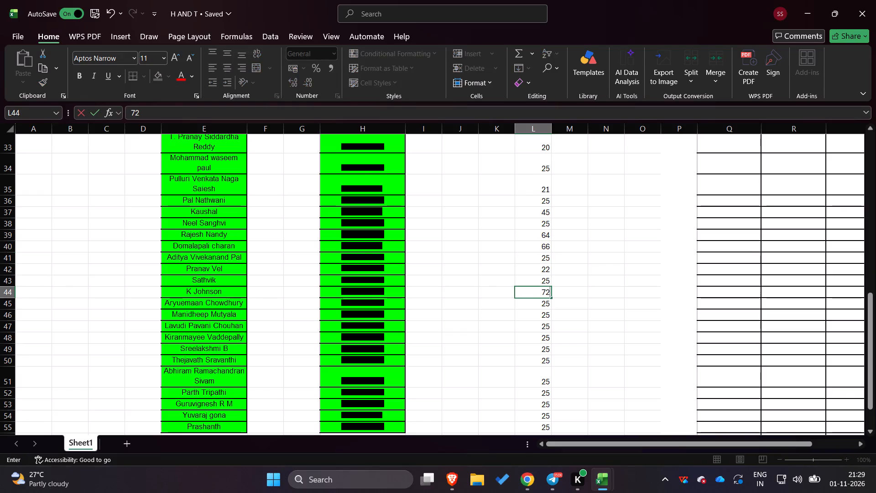
Change the pending merch values in cells L46 to 35, L49 to 99, L51 to 12 and L53 to 13.
{"action": "left_click", "coordinate": [547, 312]}
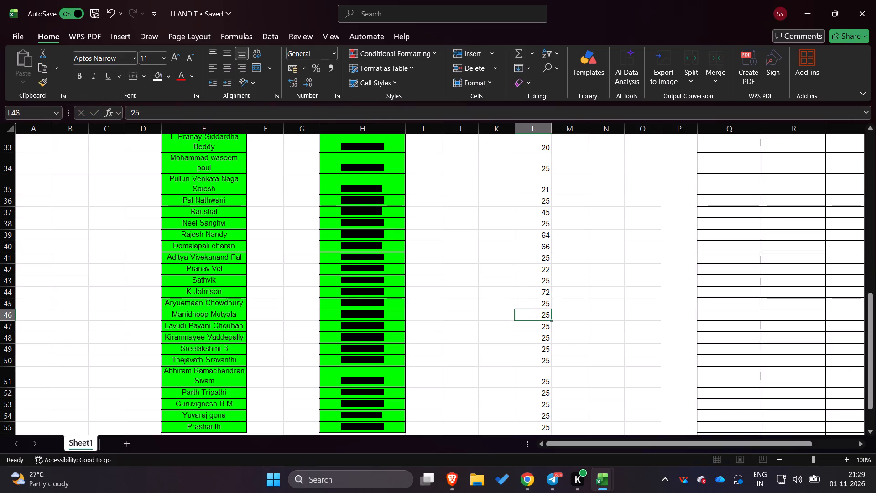
{"action": "type", "text": "35"}
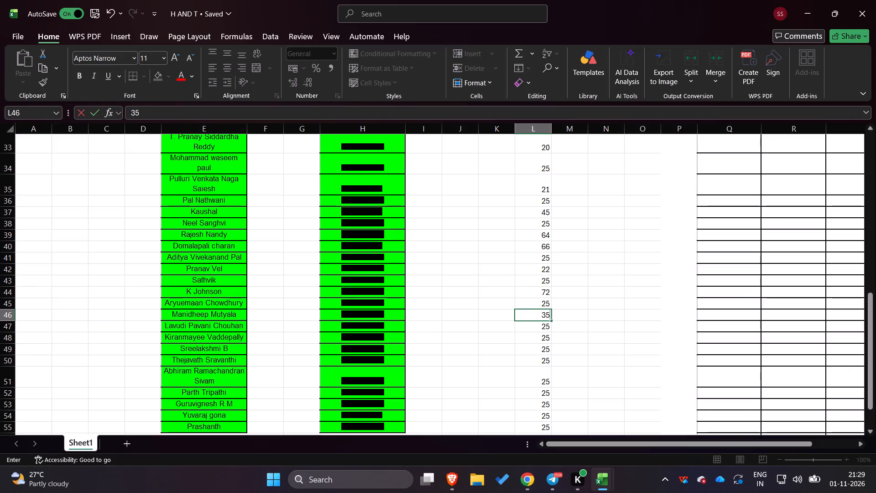
{"action": "left_click", "coordinate": [554, 346]}
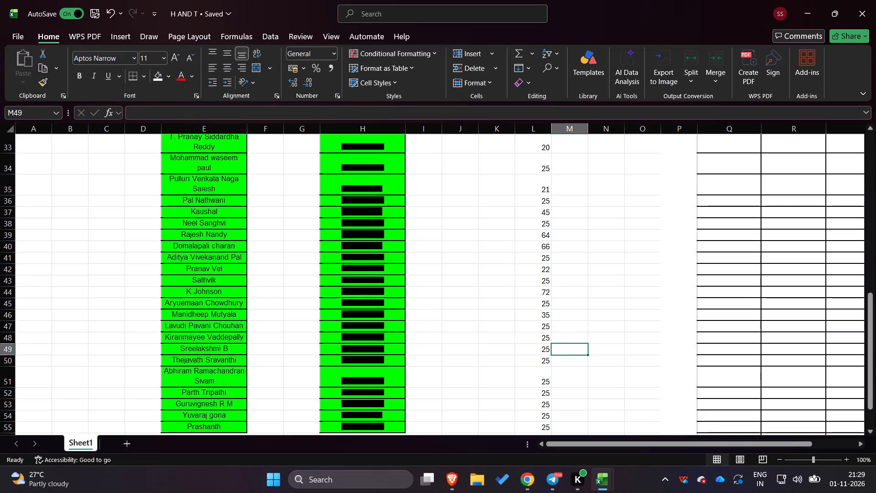
{"action": "left_click", "coordinate": [550, 348]}
{"action": "left_click", "coordinate": [547, 349]}
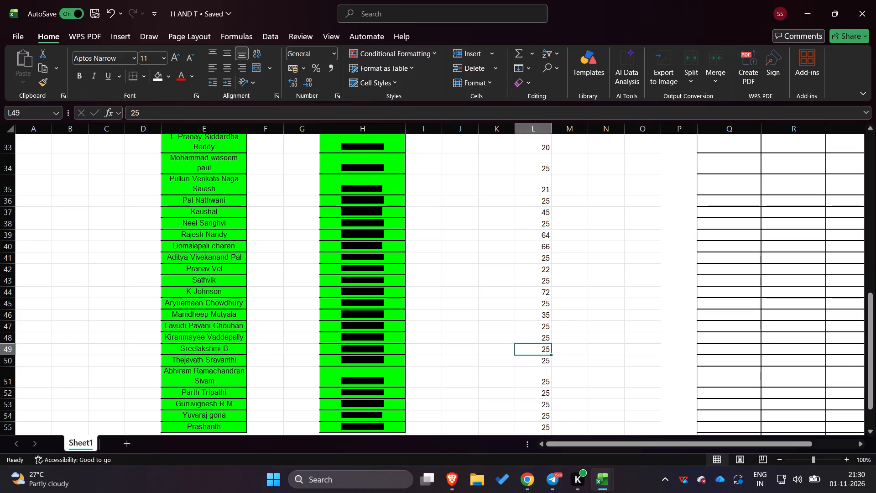
{"action": "type", "text": "99"}
{"action": "scroll", "coordinate": [547, 349], "scroll_direction": "down", "scroll_amount": 2}
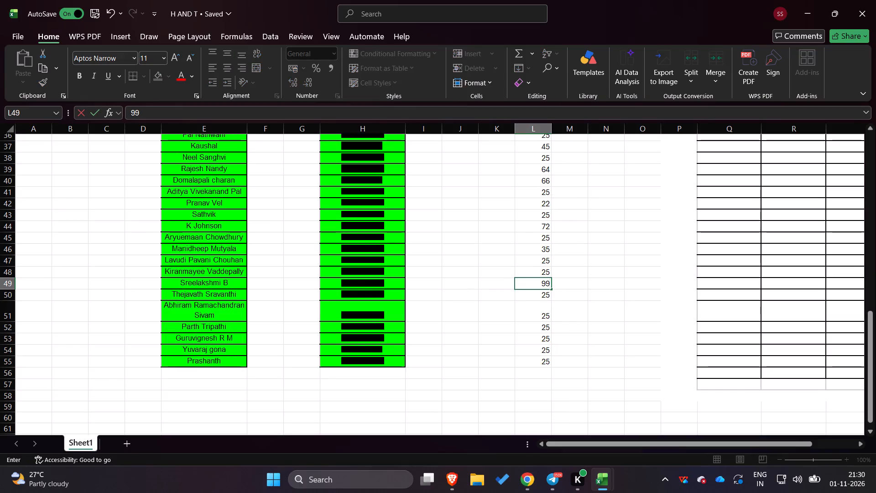
{"action": "left_click", "coordinate": [547, 315]}
{"action": "type", "text": "12"}
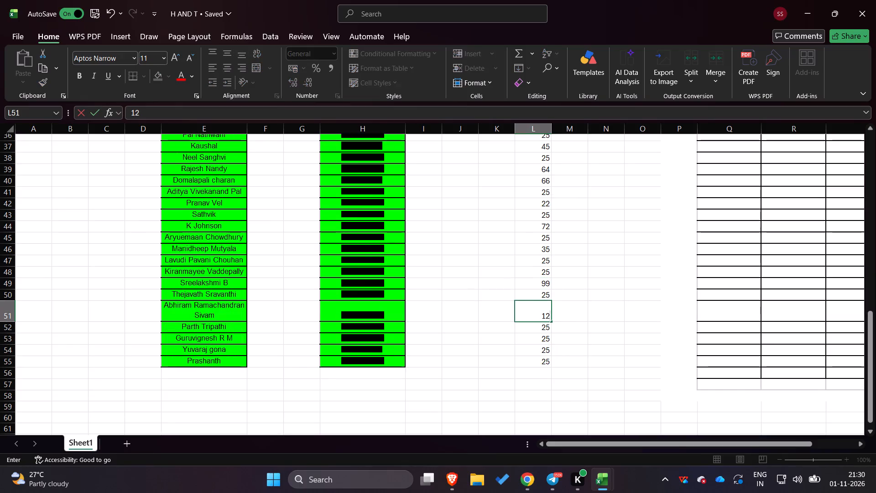
{"action": "left_click", "coordinate": [546, 346]}
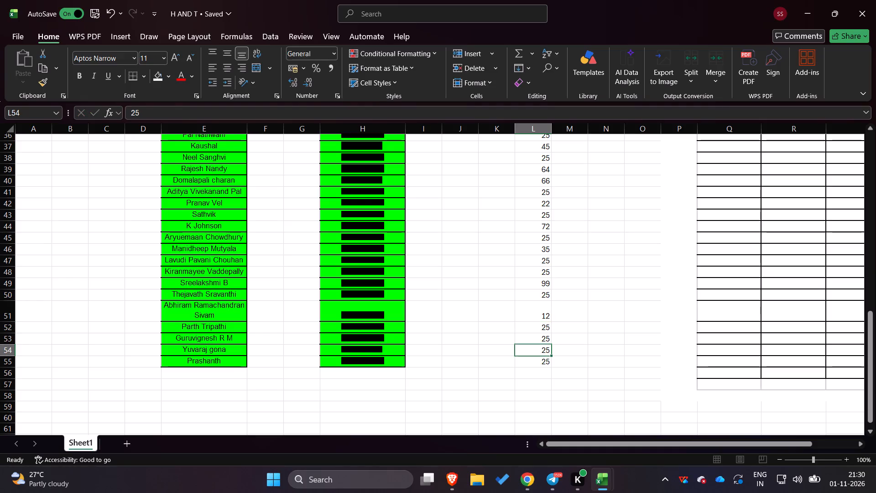
{"action": "left_click", "coordinate": [547, 339]}
{"action": "type", "text": "13"}
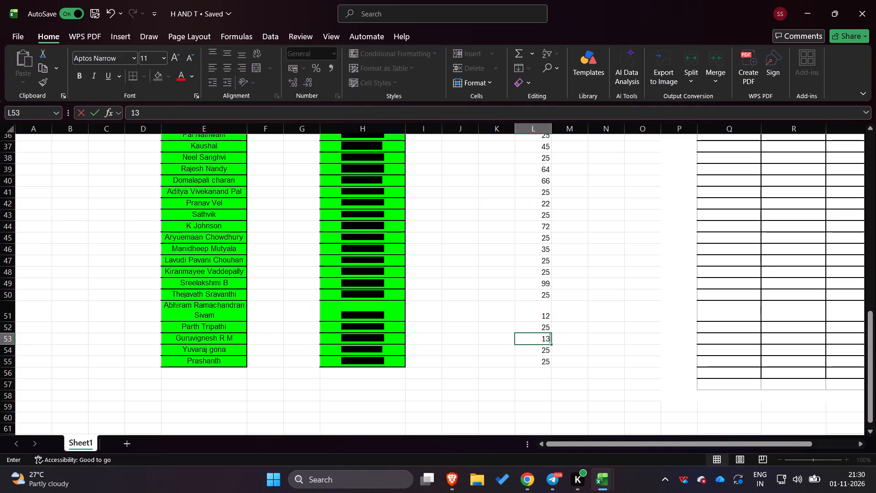
{"action": "left_click", "coordinate": [540, 351]}
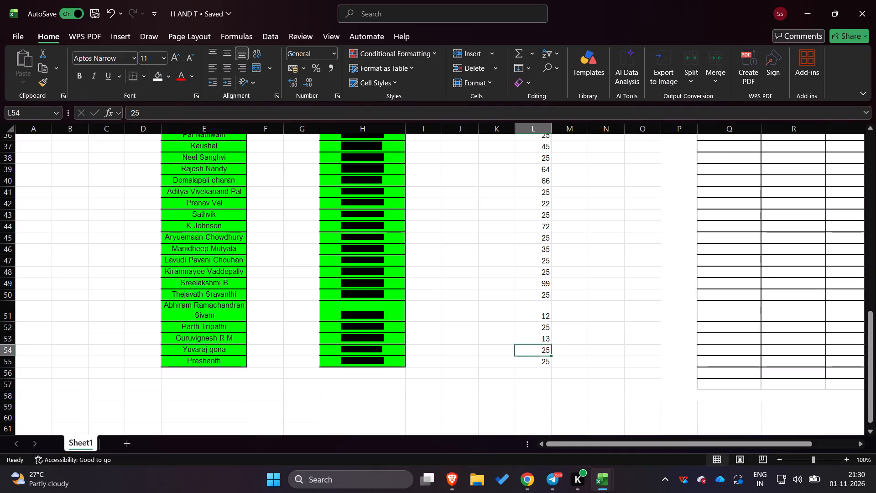
Change the pending merch values in cells L54 to 12 and L55 to 10.
{"action": "type", "text": "12"}
{"action": "left_click", "coordinate": [549, 366]}
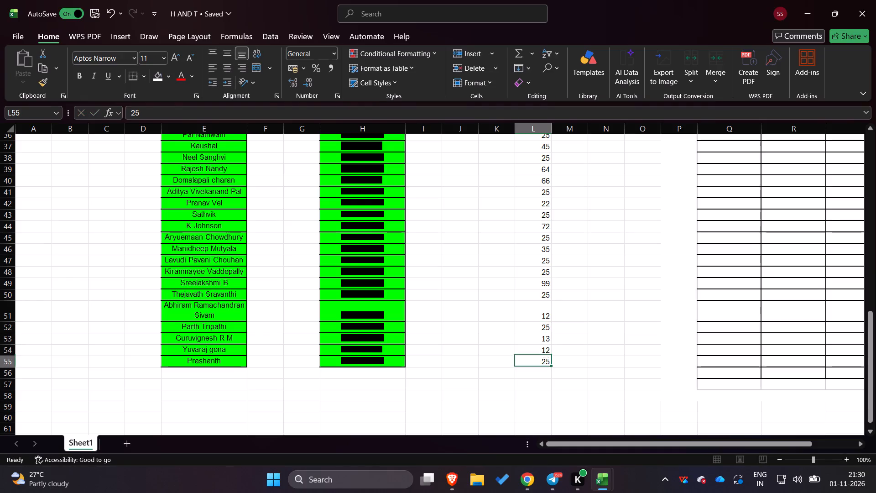
{"action": "type", "text": "10"}
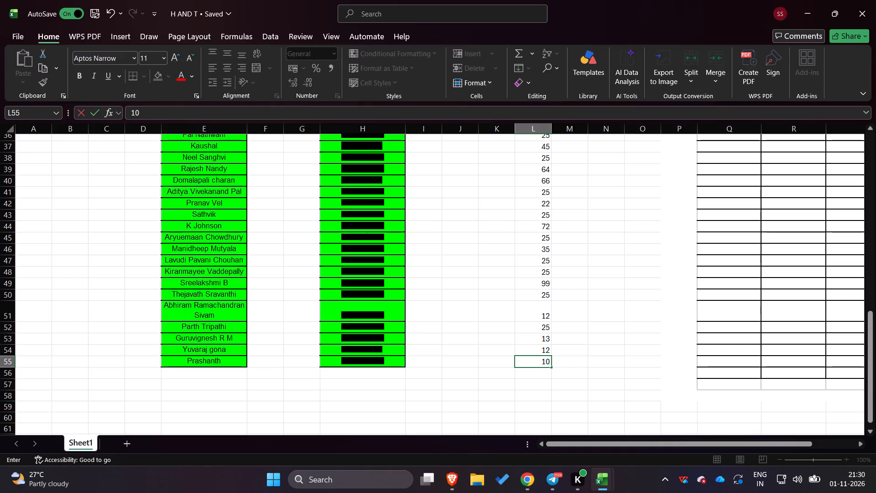
{"action": "scroll", "coordinate": [544, 367], "scroll_direction": "up", "scroll_amount": 20}
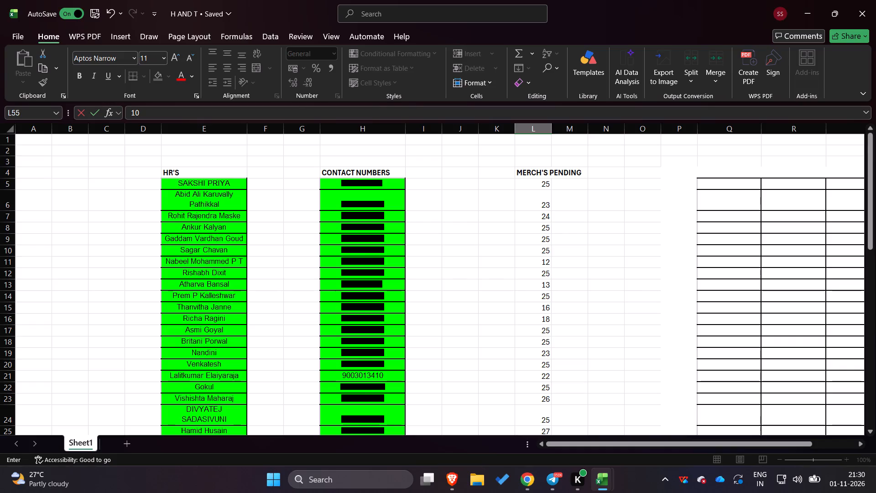
{"action": "left_click", "coordinate": [616, 283]}
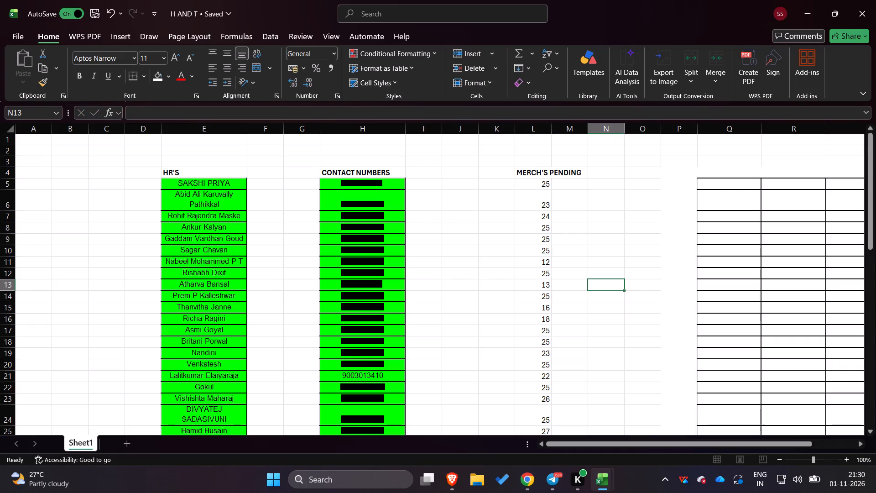
Delete the empty column K just before the MERCH'S PENDING column.
{"action": "scroll", "coordinate": [482, 312], "scroll_direction": "down", "scroll_amount": 4}
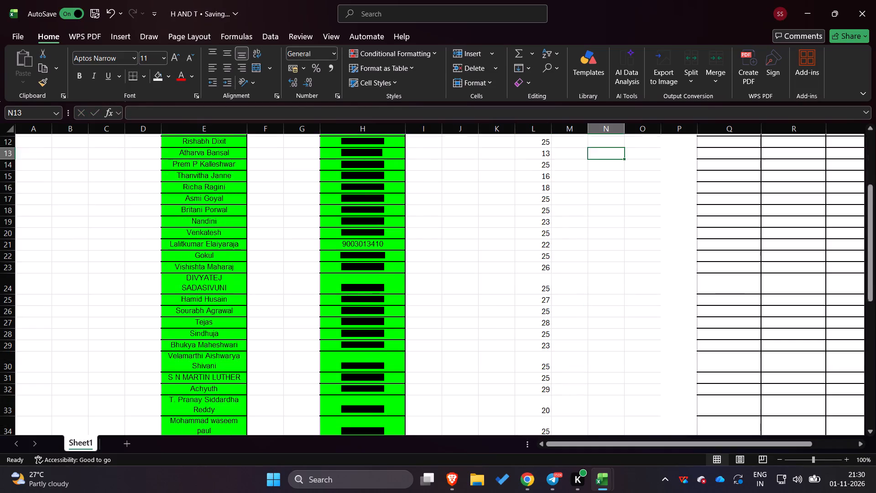
{"action": "scroll", "coordinate": [482, 312], "scroll_direction": "down", "scroll_amount": 10}
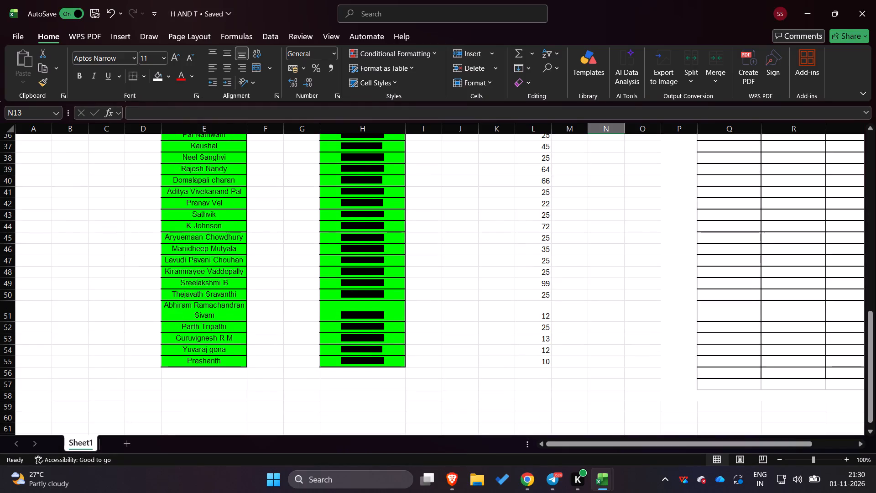
{"action": "scroll", "coordinate": [482, 312], "scroll_direction": "up", "scroll_amount": 17}
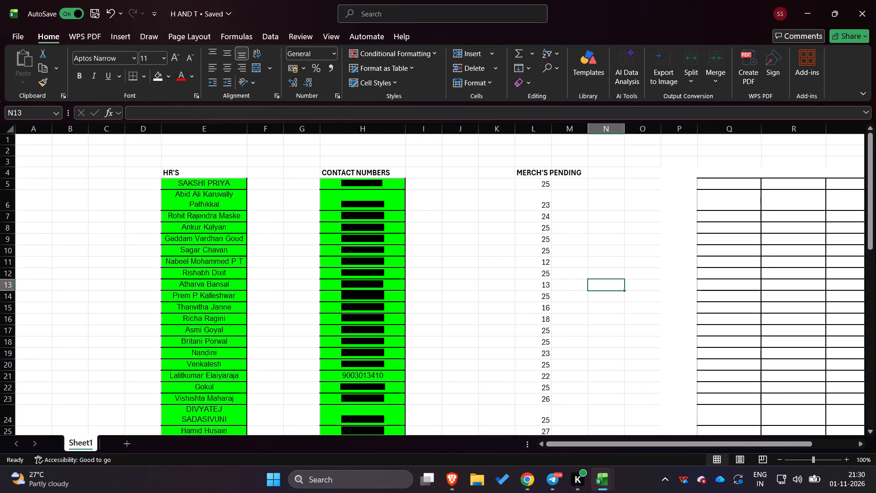
{"action": "right_click", "coordinate": [494, 128]}
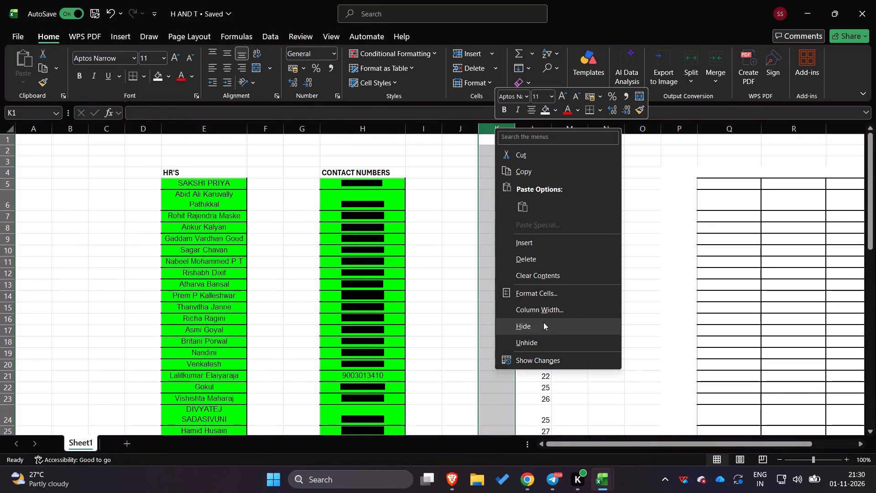
{"action": "left_click", "coordinate": [641, 178]}
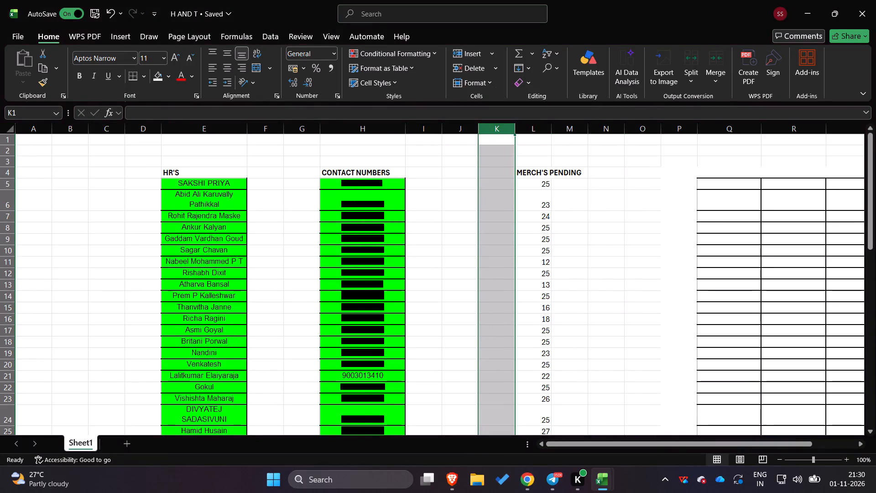
{"action": "right_click", "coordinate": [486, 131]}
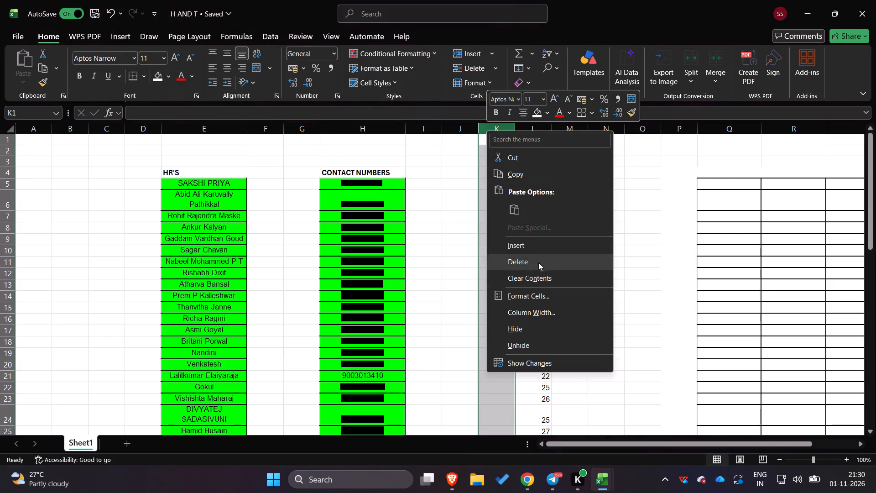
{"action": "left_click", "coordinate": [538, 261]}
{"action": "left_click", "coordinate": [561, 271]}
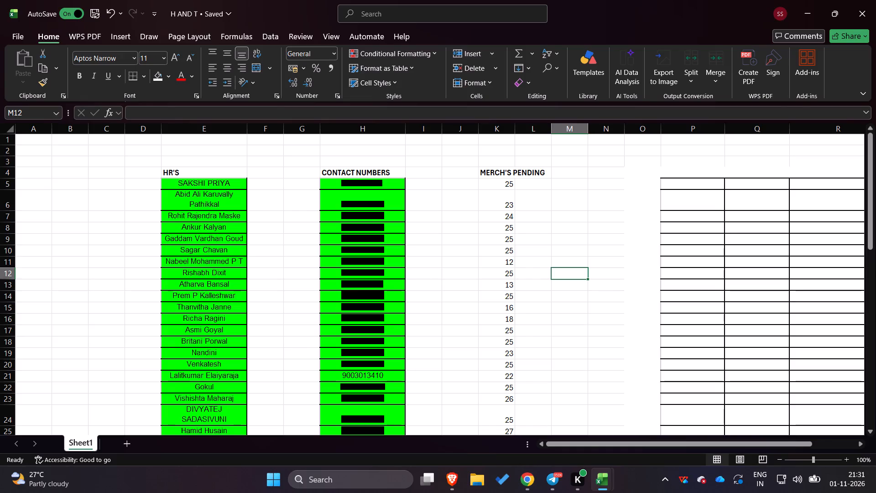
Fill the pending merch cells K8 to K11 with yellow.
{"action": "scroll", "coordinate": [474, 388], "scroll_direction": "down", "scroll_amount": 2}
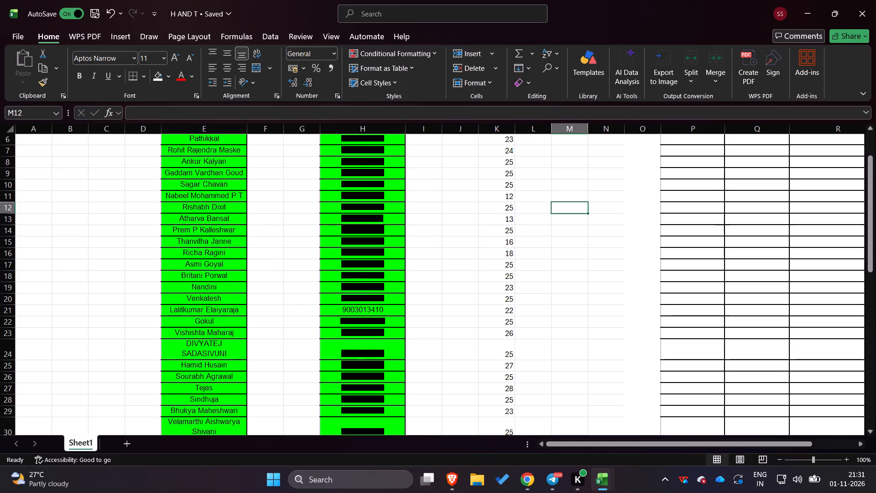
{"action": "scroll", "coordinate": [474, 386], "scroll_direction": "down", "scroll_amount": 2}
{"action": "scroll", "coordinate": [451, 302], "scroll_direction": "up", "scroll_amount": 10}
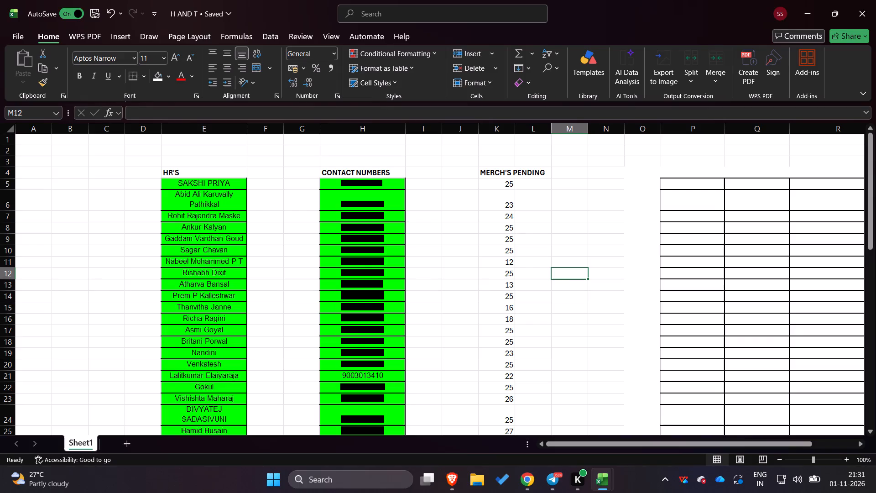
{"action": "left_click_drag", "start_coordinate": [504, 226], "coordinate": [507, 257]}
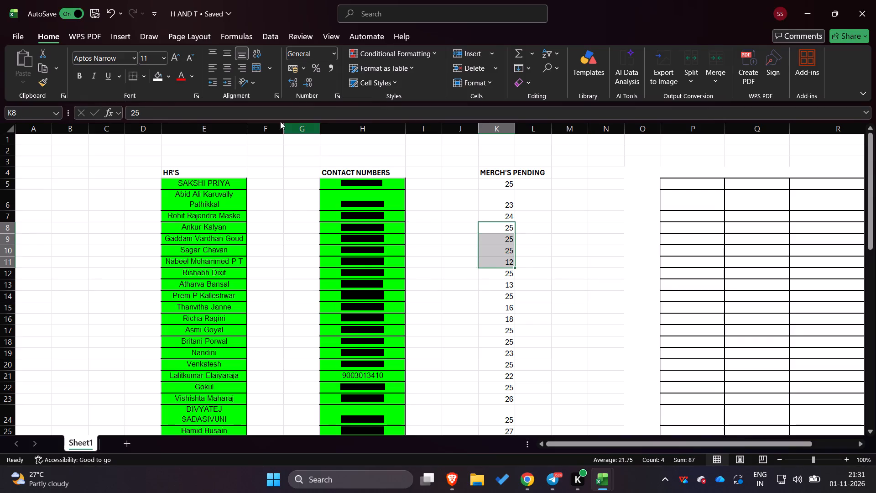
{"action": "left_click", "coordinate": [169, 73]}
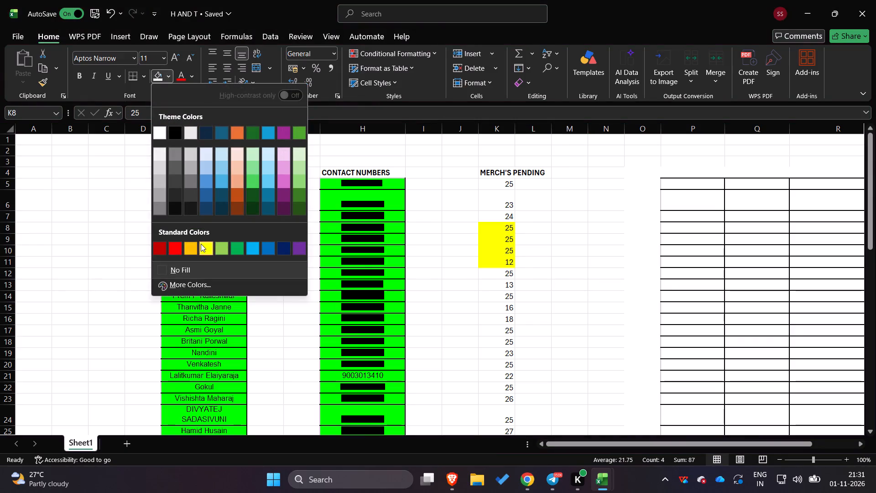
{"action": "left_click", "coordinate": [203, 244]}
{"action": "left_click", "coordinate": [420, 316]}
Fill the pending merch cells K20 to K21 and K33 to K34 with red.
{"action": "scroll", "coordinate": [584, 352], "scroll_direction": "down", "scroll_amount": 3}
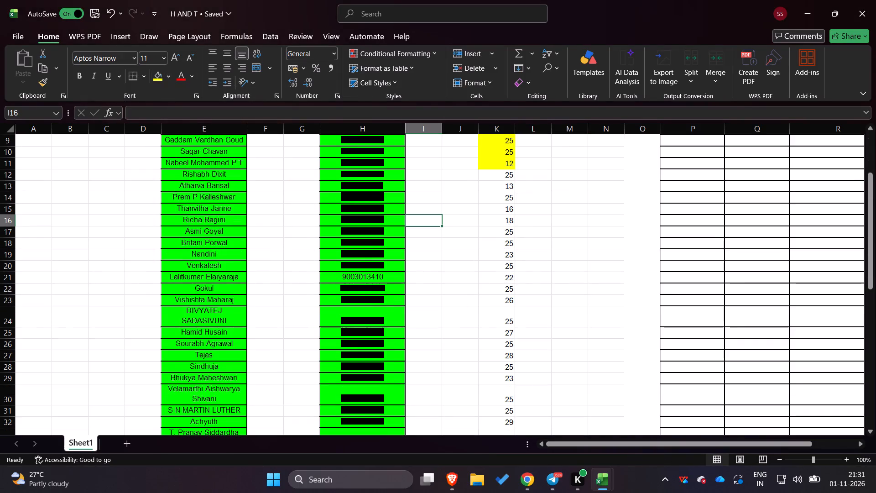
{"action": "scroll", "coordinate": [481, 272], "scroll_direction": "down", "scroll_amount": 1}
{"action": "left_click_drag", "start_coordinate": [490, 237], "coordinate": [496, 247]}
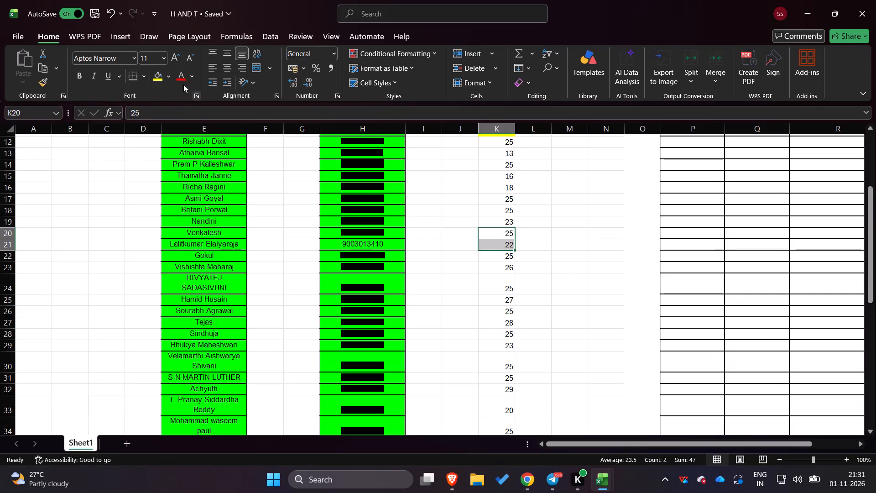
{"action": "left_click", "coordinate": [170, 76]}
{"action": "left_click", "coordinate": [177, 244]}
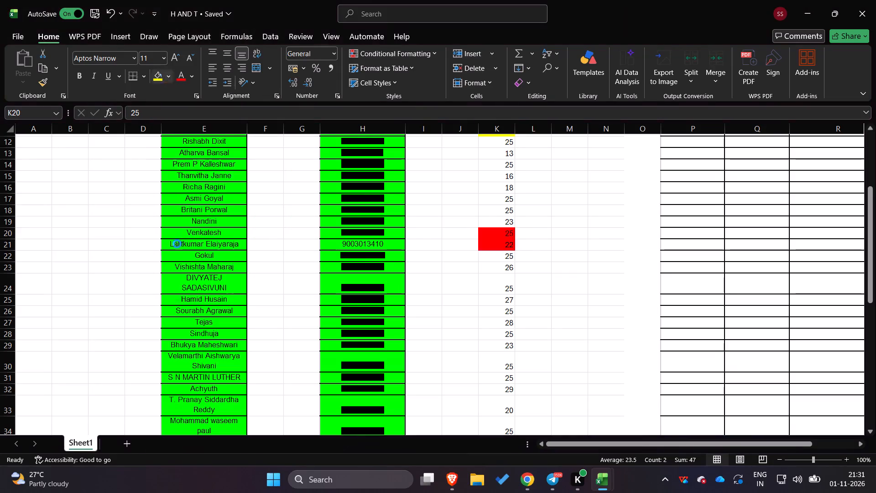
{"action": "scroll", "coordinate": [389, 294], "scroll_direction": "down", "scroll_amount": 3}
{"action": "left_click", "coordinate": [483, 317]}
{"action": "left_click_drag", "start_coordinate": [489, 303], "coordinate": [492, 334]}
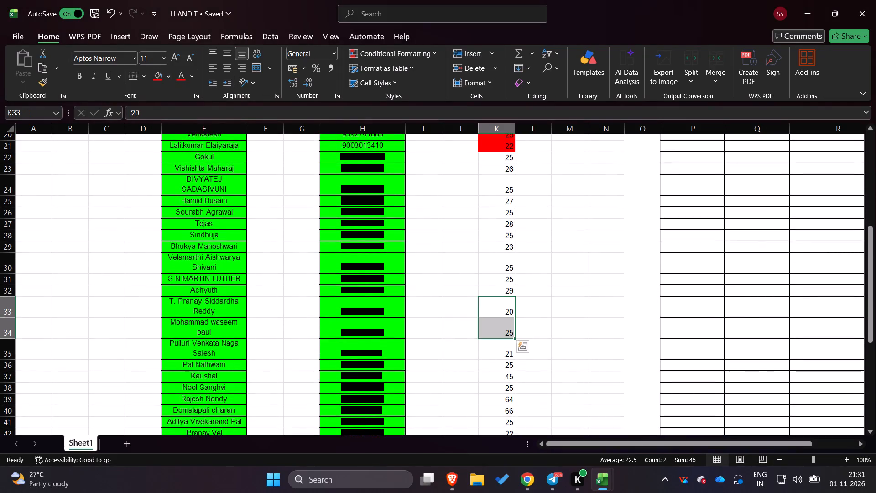
{"action": "left_click", "coordinate": [161, 73]}
Fill the pending merch cells K49 and K44 with the same red.
{"action": "scroll", "coordinate": [398, 254], "scroll_direction": "down", "scroll_amount": 3}
{"action": "scroll", "coordinate": [463, 284], "scroll_direction": "down", "scroll_amount": 2}
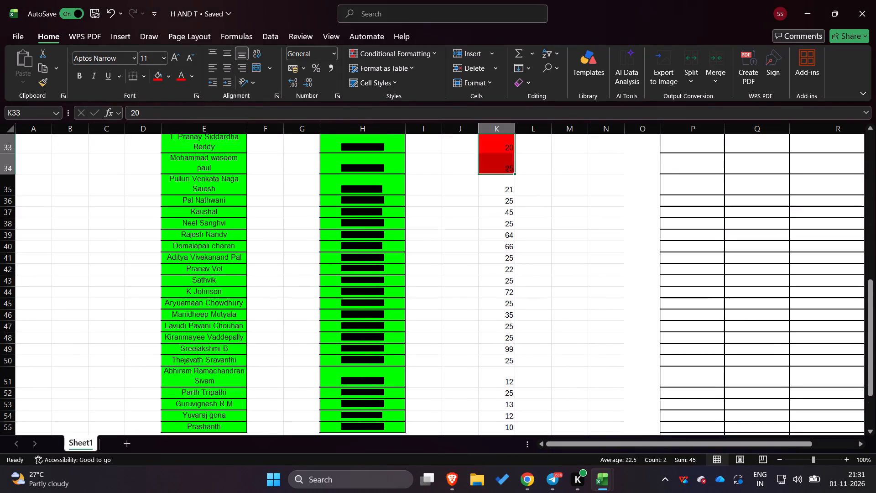
{"action": "scroll", "coordinate": [463, 284], "scroll_direction": "down", "scroll_amount": 1}
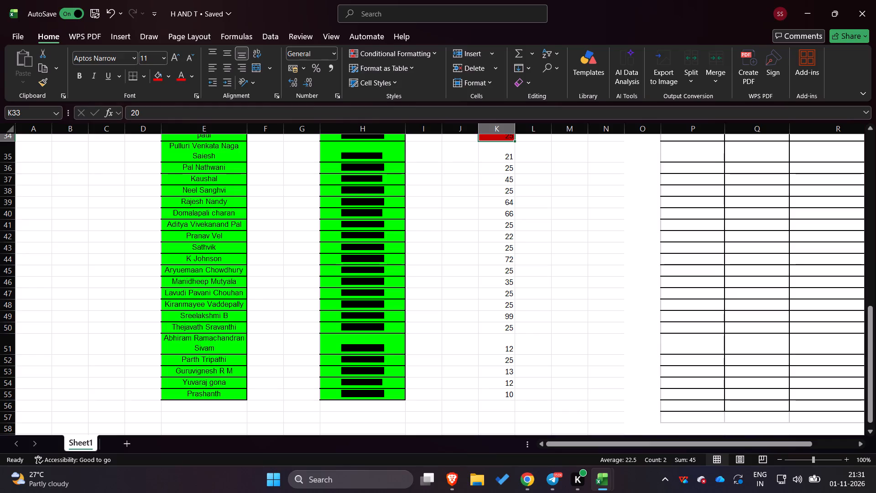
{"action": "left_click", "coordinate": [495, 318]}
{"action": "left_click", "coordinate": [162, 78]}
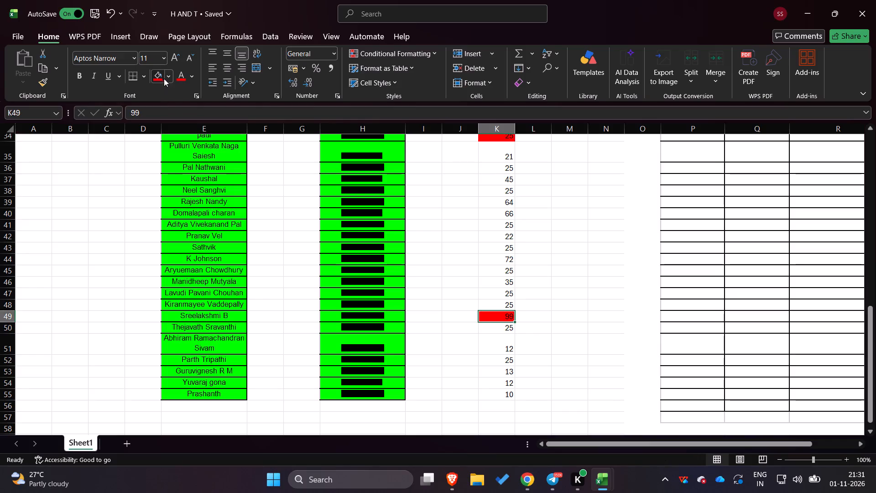
{"action": "left_click", "coordinate": [492, 257]}
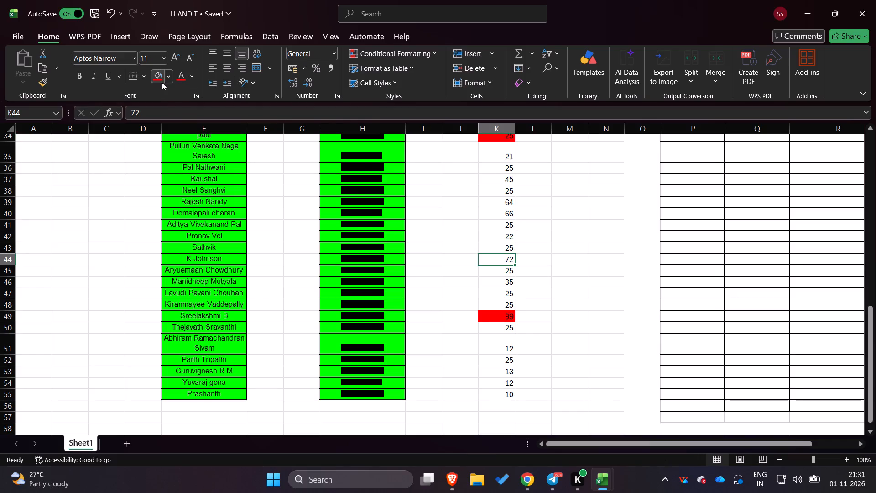
{"action": "left_click", "coordinate": [158, 82]}
Recolour the pending merch cell K11 with a light green theme fill.
{"action": "scroll", "coordinate": [473, 386], "scroll_direction": "up", "scroll_amount": 19}
{"action": "scroll", "coordinate": [506, 273], "scroll_direction": "down", "scroll_amount": 4}
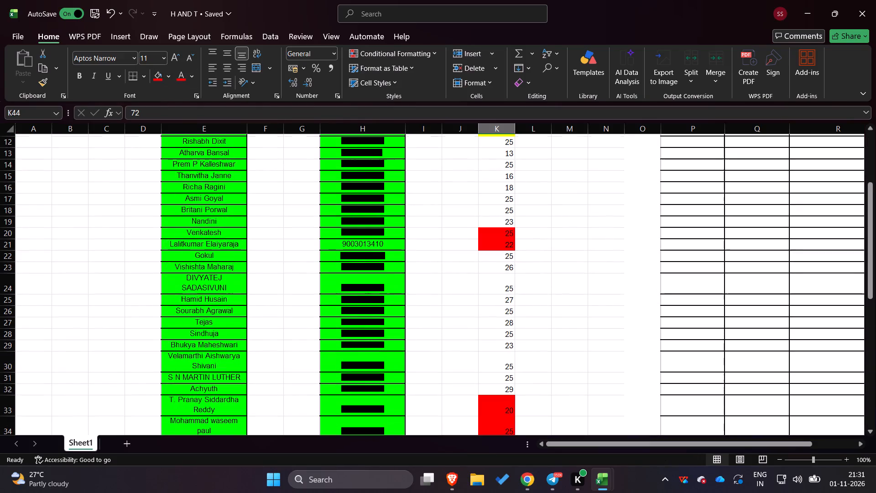
{"action": "scroll", "coordinate": [516, 179], "scroll_direction": "up", "scroll_amount": 3}
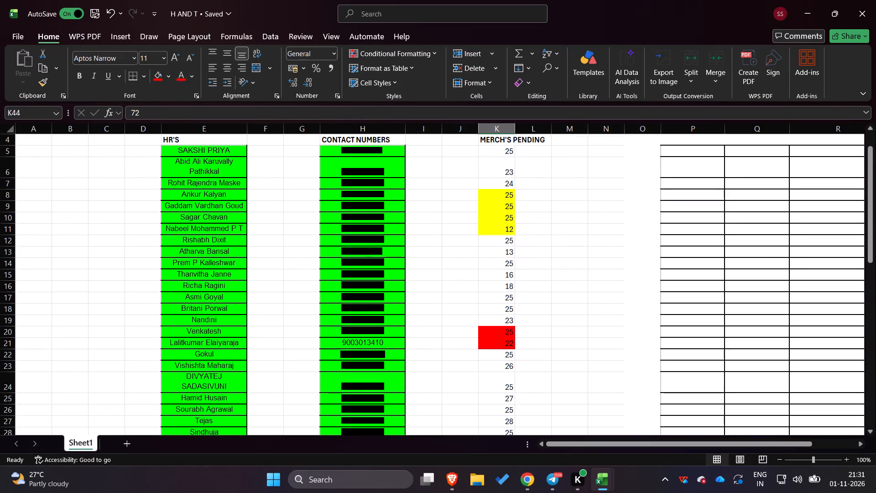
{"action": "left_click", "coordinate": [508, 231]}
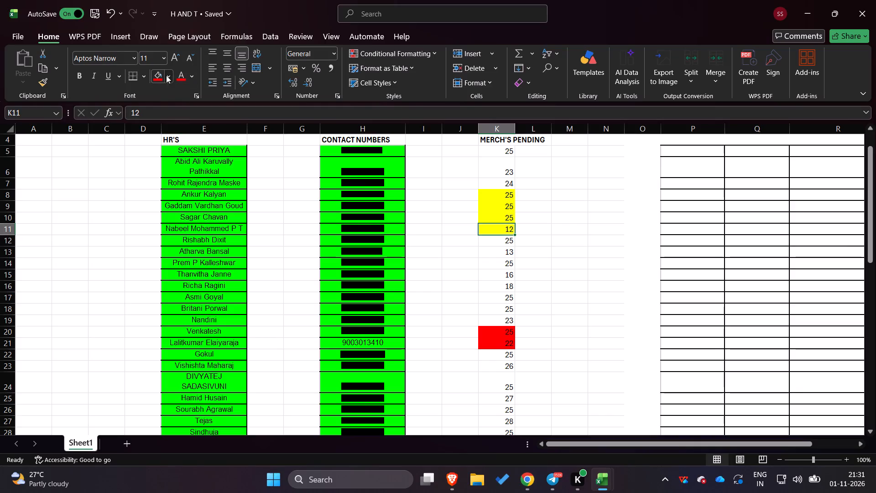
{"action": "left_click", "coordinate": [166, 75]}
{"action": "left_click", "coordinate": [250, 178]}
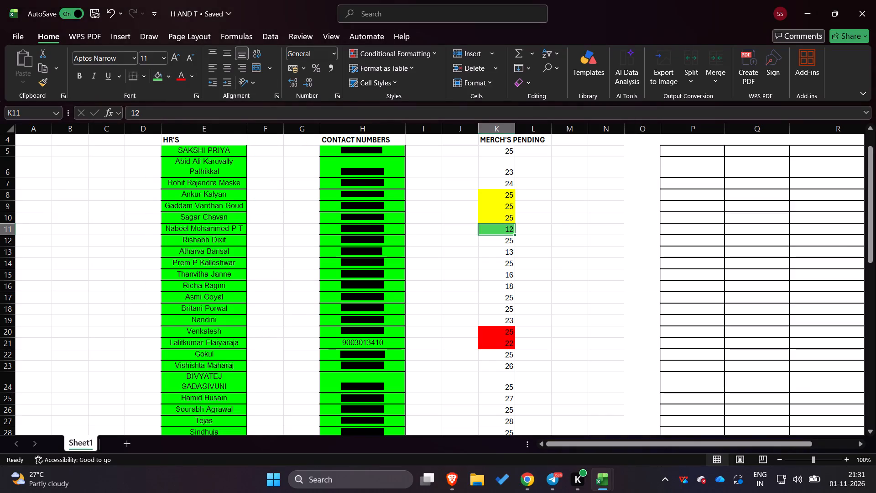
Fill the pending merch cells K13 to K16 with the same light green, then set K14 to white.
{"action": "left_click_drag", "start_coordinate": [508, 253], "coordinate": [506, 287]}
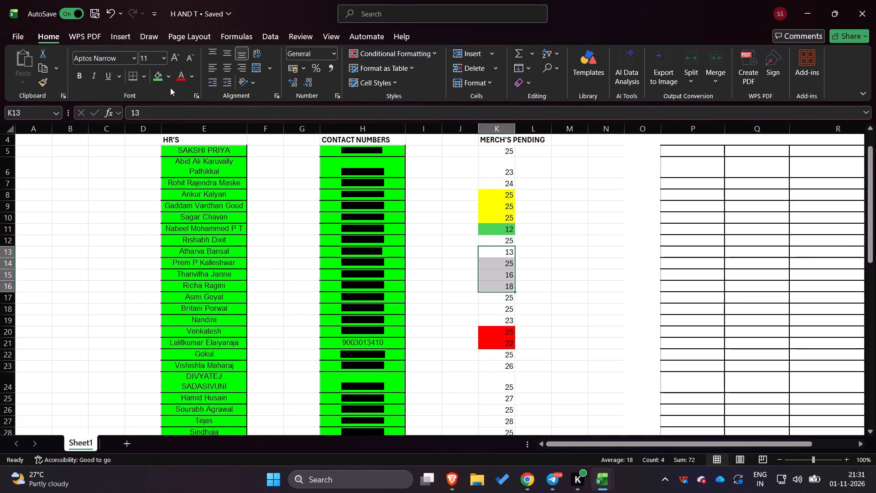
{"action": "left_click", "coordinate": [150, 71]}
{"action": "left_click", "coordinate": [156, 73]}
{"action": "left_click", "coordinate": [493, 265]}
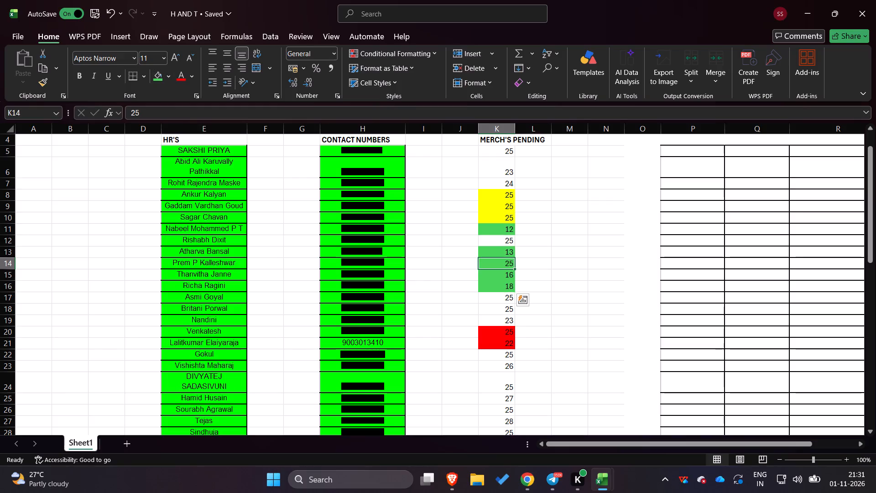
{"action": "left_click", "coordinate": [167, 73]}
{"action": "left_click", "coordinate": [160, 129]}
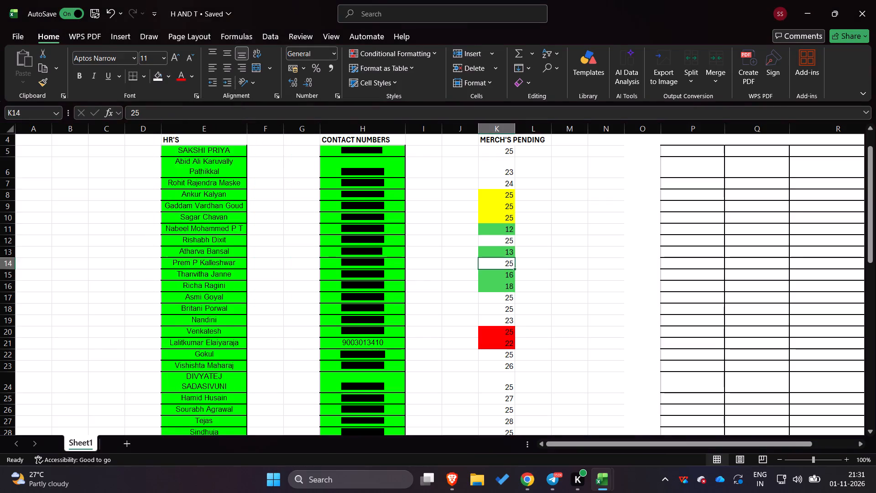
Fill the pending merch cells K51 to K55 with the same light green theme colour.
{"action": "scroll", "coordinate": [433, 294], "scroll_direction": "down", "scroll_amount": 6}
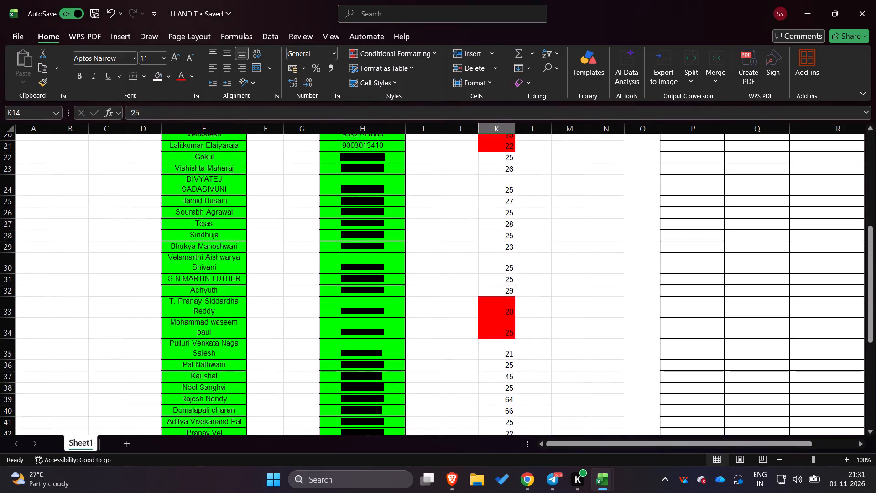
{"action": "scroll", "coordinate": [434, 294], "scroll_direction": "down", "scroll_amount": 5}
{"action": "scroll", "coordinate": [454, 332], "scroll_direction": "down", "scroll_amount": 2}
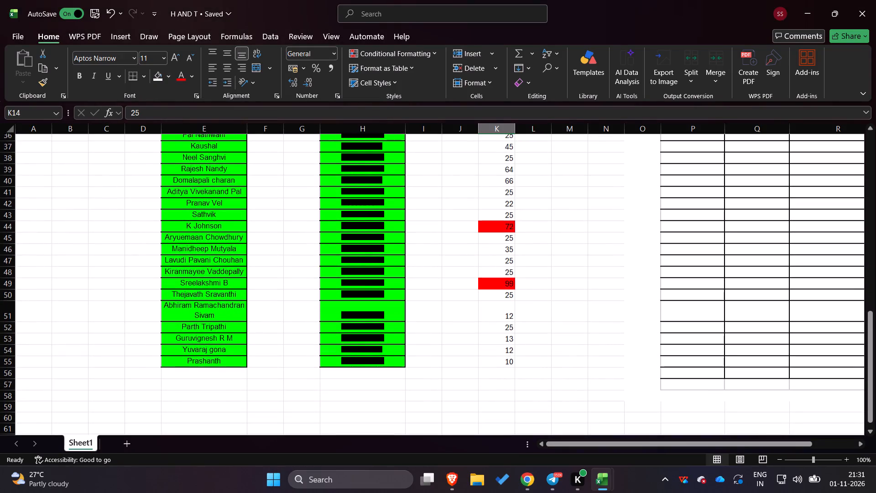
{"action": "left_click_drag", "start_coordinate": [469, 310], "coordinate": [492, 351]}
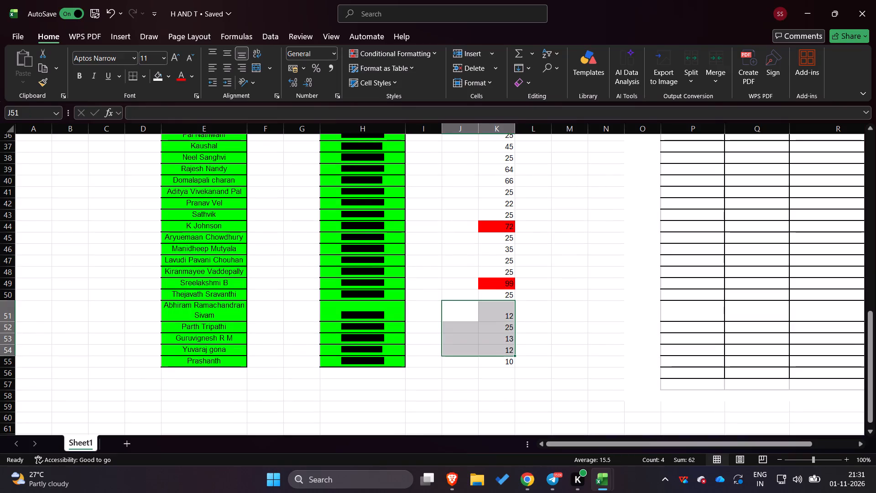
{"action": "left_click_drag", "start_coordinate": [464, 309], "coordinate": [483, 358]}
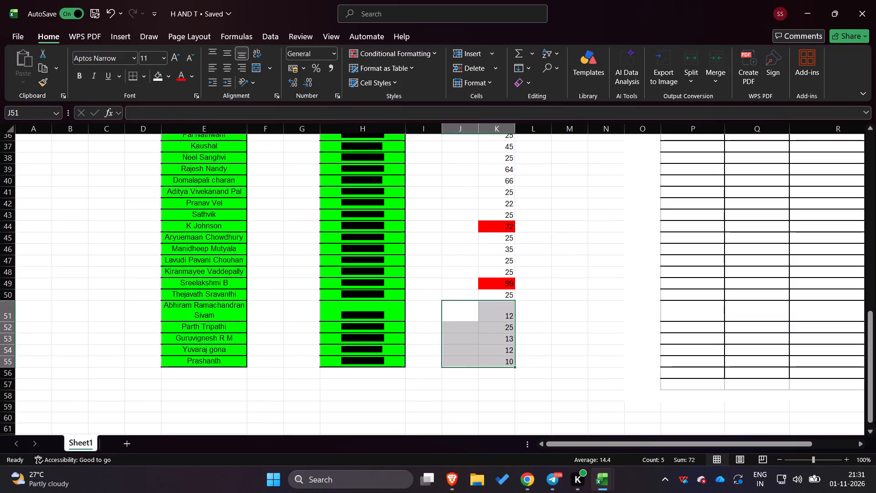
{"action": "left_click", "coordinate": [494, 310]}
{"action": "left_click_drag", "start_coordinate": [494, 310], "coordinate": [497, 364]}
{"action": "left_click", "coordinate": [532, 309]}
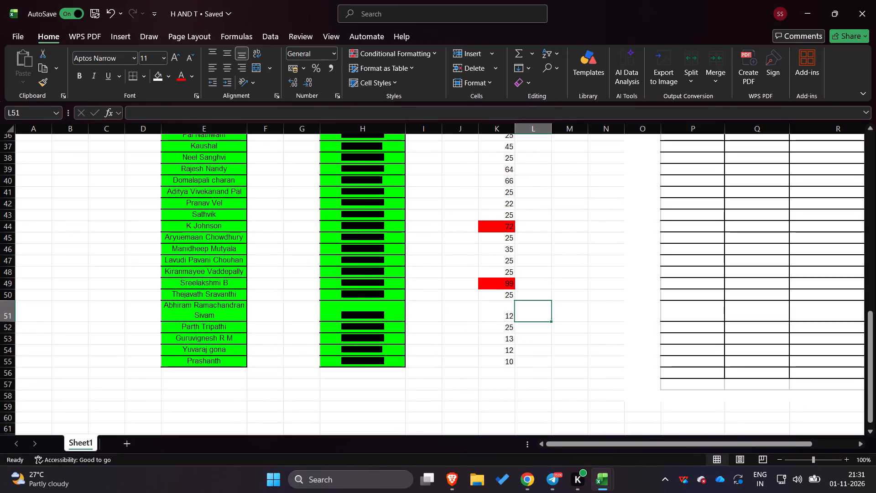
{"action": "left_click_drag", "start_coordinate": [508, 312], "coordinate": [495, 360]}
{"action": "left_click", "coordinate": [163, 75]}
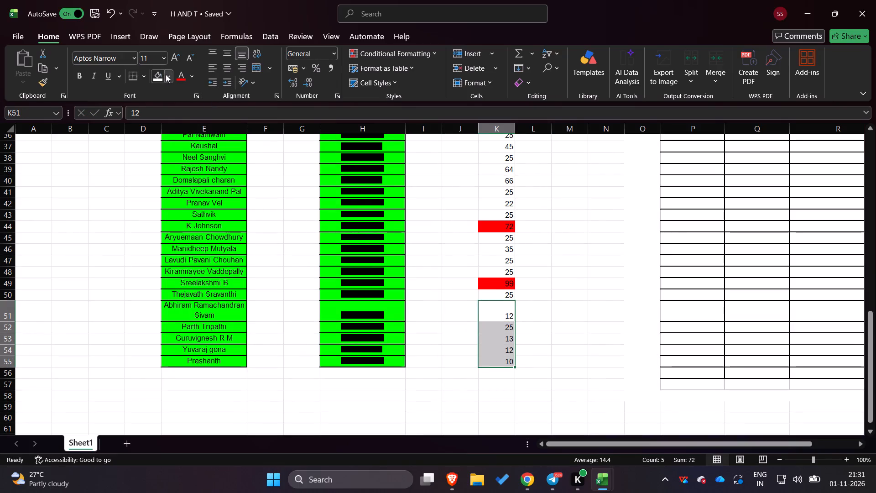
{"action": "left_click", "coordinate": [166, 74]}
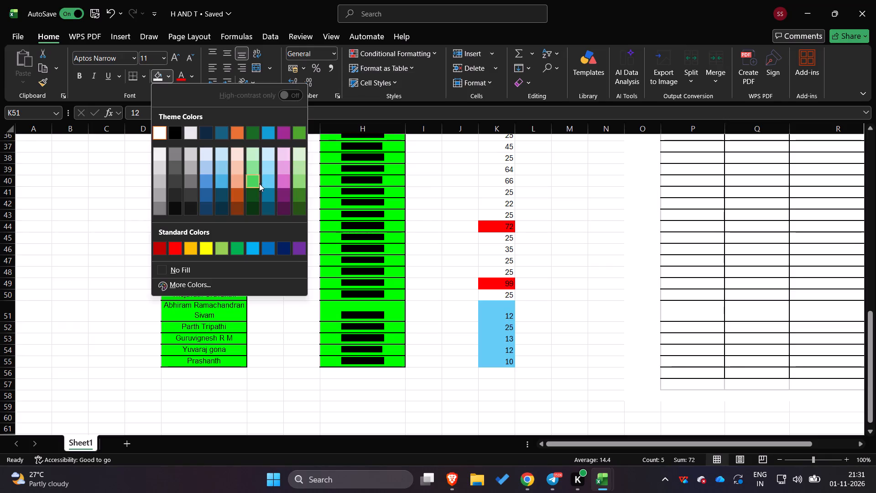
{"action": "left_click", "coordinate": [259, 184]}
Set the fill of the pending merch cell K52 to white.
{"action": "left_click", "coordinate": [504, 330]}
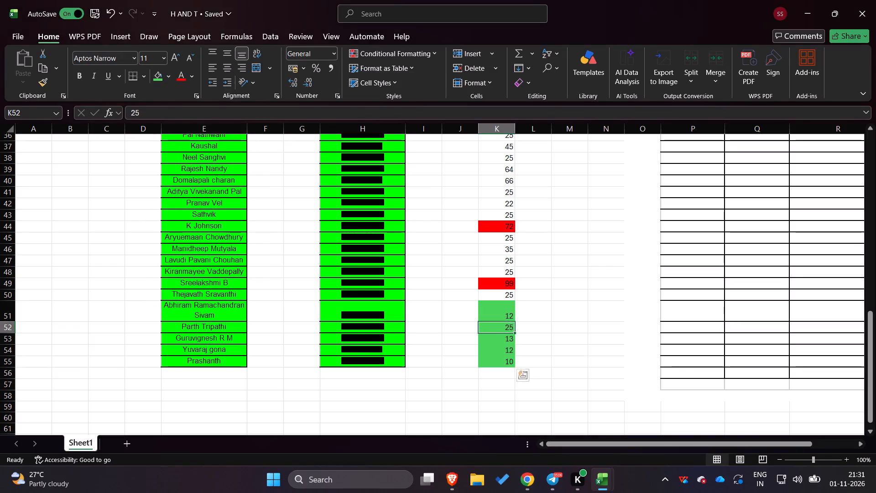
{"action": "left_click", "coordinate": [171, 80]}
{"action": "left_click", "coordinate": [160, 129]}
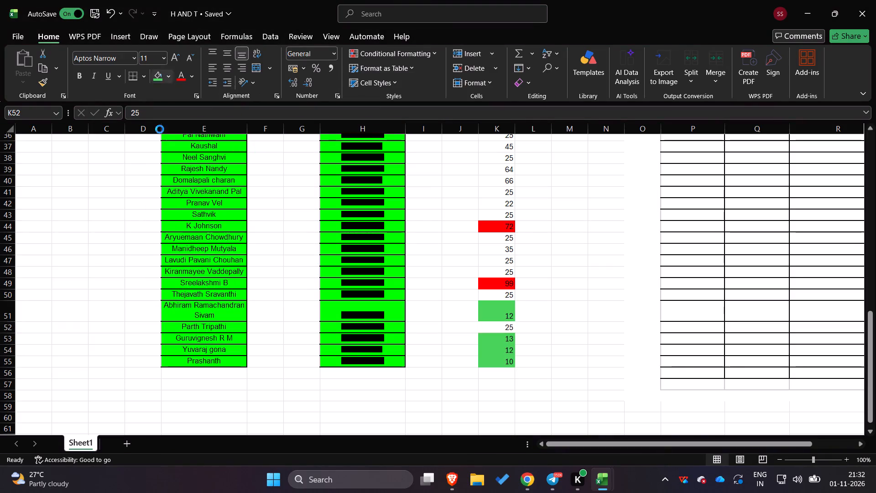
{"action": "left_click", "coordinate": [598, 336]}
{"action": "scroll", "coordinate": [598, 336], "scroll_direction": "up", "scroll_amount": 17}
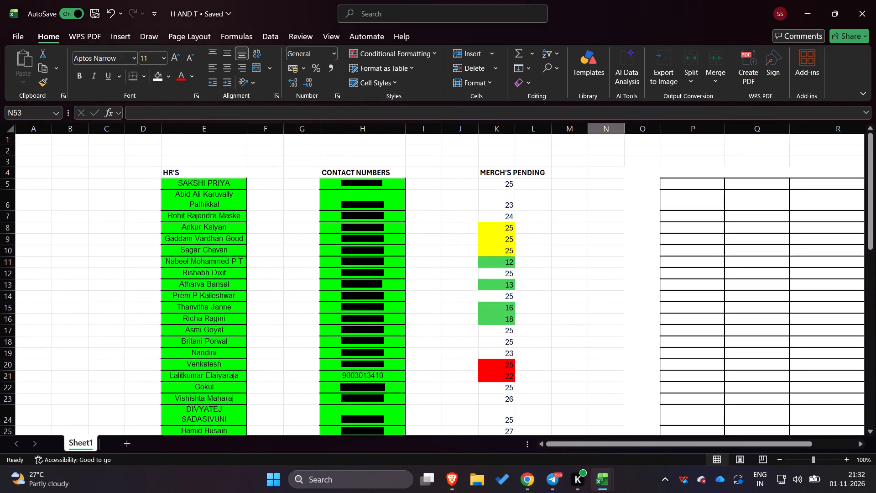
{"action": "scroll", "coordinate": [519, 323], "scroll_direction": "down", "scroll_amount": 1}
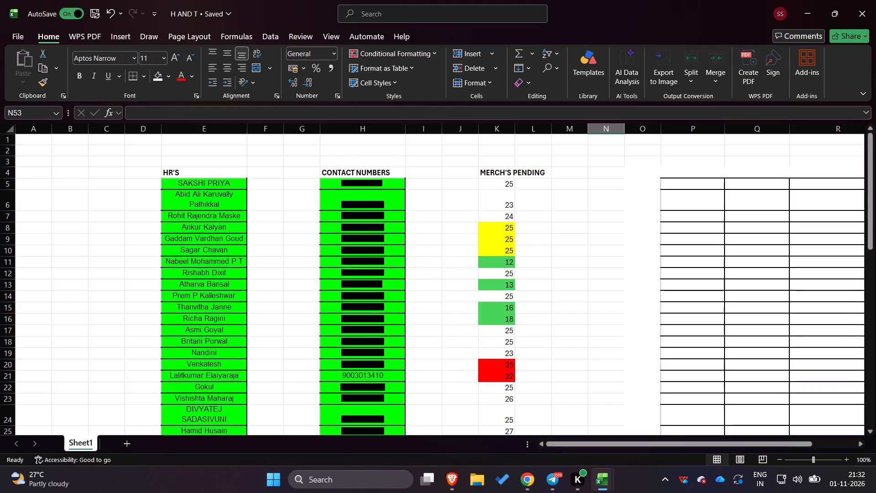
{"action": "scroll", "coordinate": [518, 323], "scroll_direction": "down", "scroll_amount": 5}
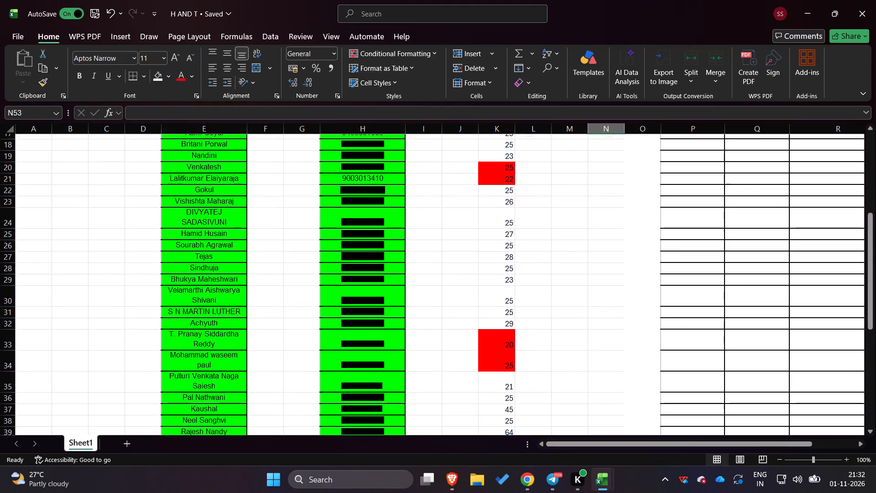
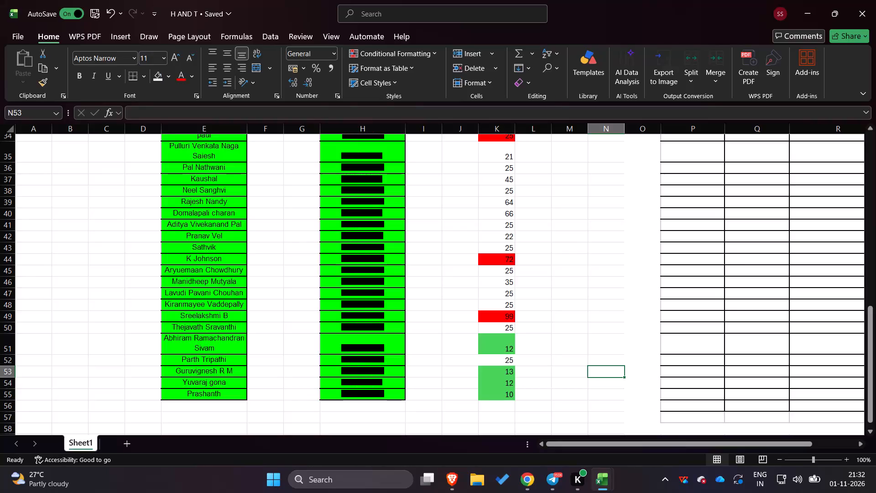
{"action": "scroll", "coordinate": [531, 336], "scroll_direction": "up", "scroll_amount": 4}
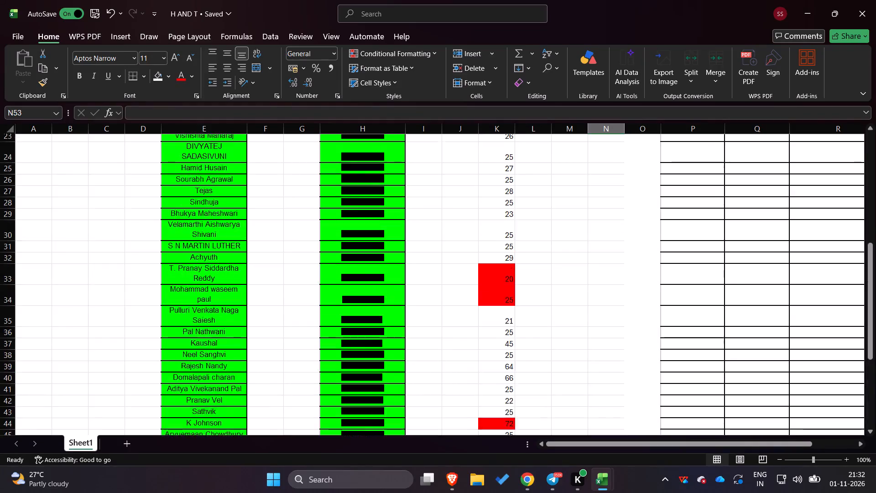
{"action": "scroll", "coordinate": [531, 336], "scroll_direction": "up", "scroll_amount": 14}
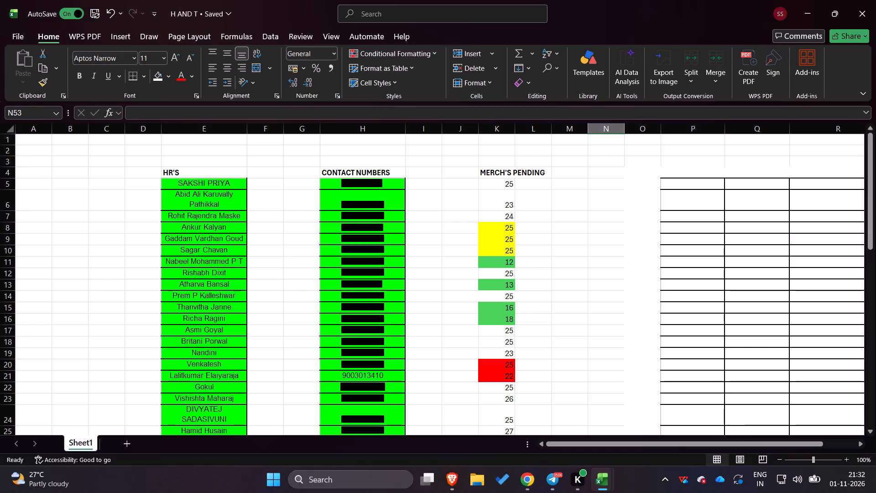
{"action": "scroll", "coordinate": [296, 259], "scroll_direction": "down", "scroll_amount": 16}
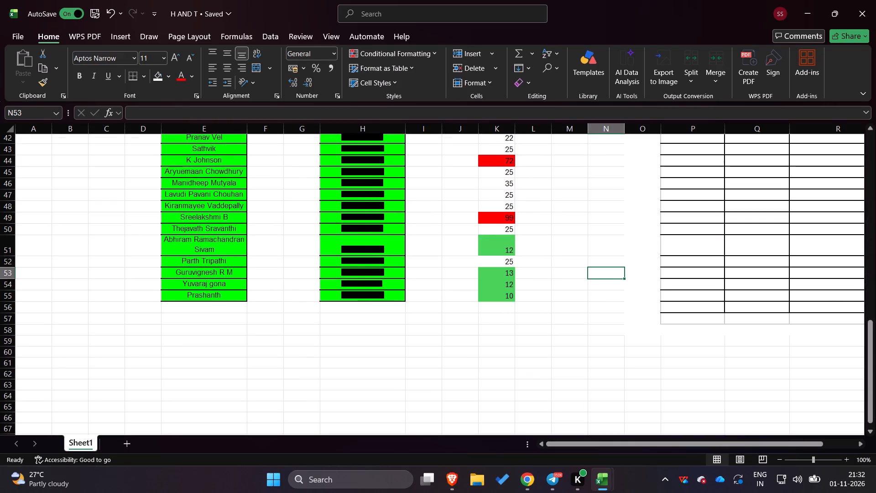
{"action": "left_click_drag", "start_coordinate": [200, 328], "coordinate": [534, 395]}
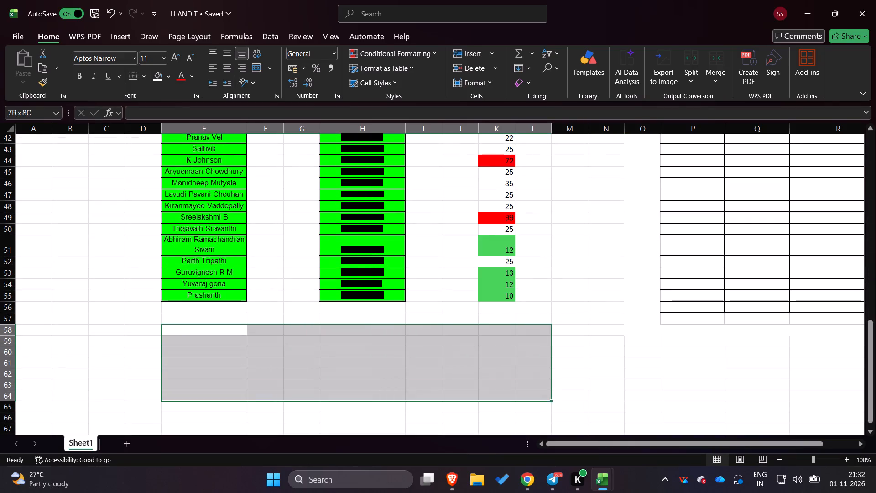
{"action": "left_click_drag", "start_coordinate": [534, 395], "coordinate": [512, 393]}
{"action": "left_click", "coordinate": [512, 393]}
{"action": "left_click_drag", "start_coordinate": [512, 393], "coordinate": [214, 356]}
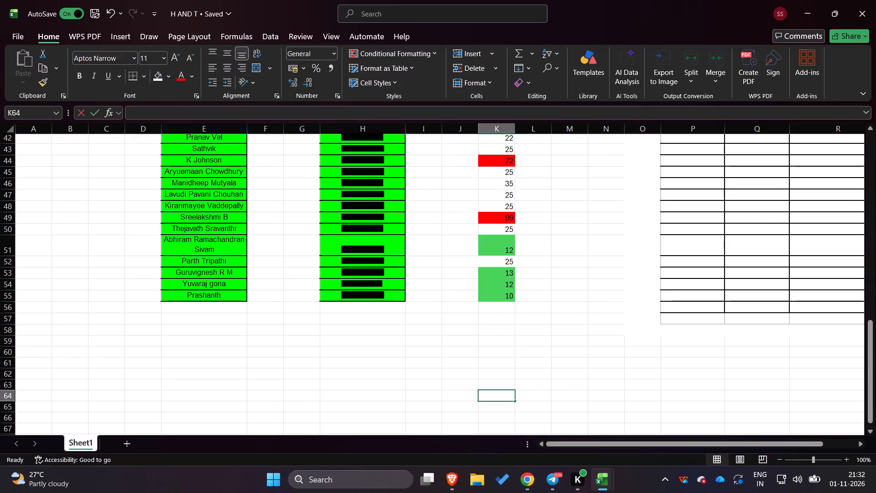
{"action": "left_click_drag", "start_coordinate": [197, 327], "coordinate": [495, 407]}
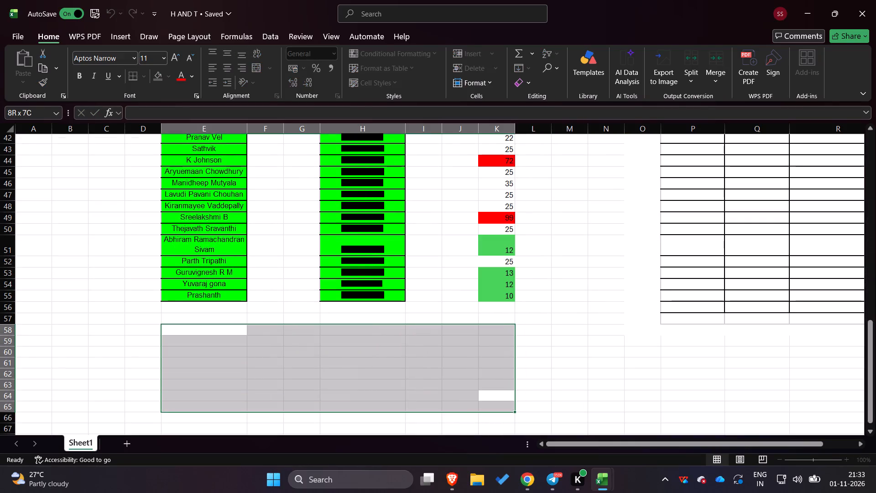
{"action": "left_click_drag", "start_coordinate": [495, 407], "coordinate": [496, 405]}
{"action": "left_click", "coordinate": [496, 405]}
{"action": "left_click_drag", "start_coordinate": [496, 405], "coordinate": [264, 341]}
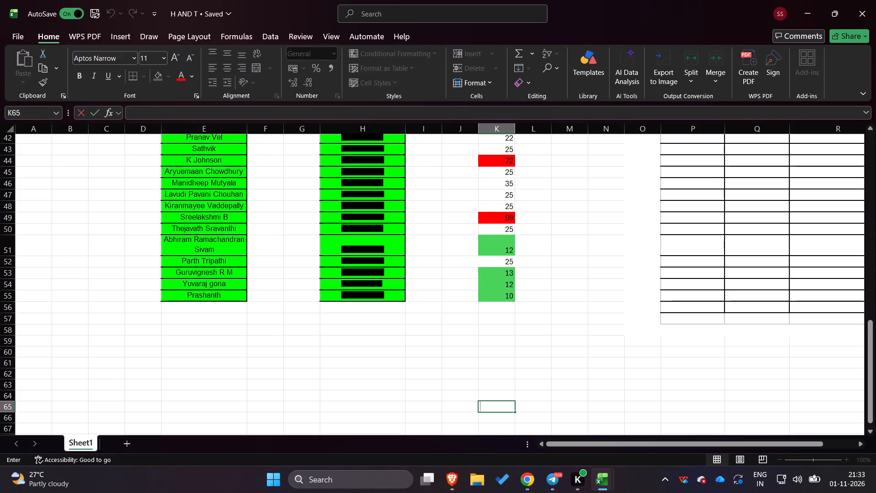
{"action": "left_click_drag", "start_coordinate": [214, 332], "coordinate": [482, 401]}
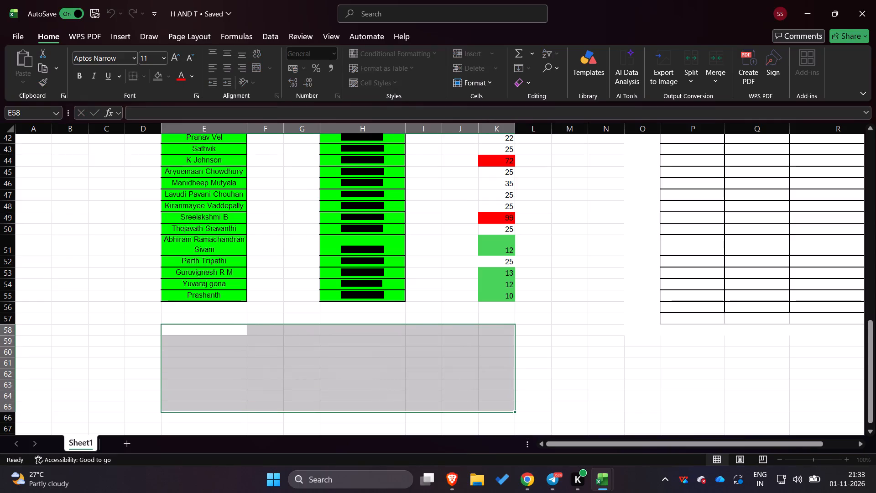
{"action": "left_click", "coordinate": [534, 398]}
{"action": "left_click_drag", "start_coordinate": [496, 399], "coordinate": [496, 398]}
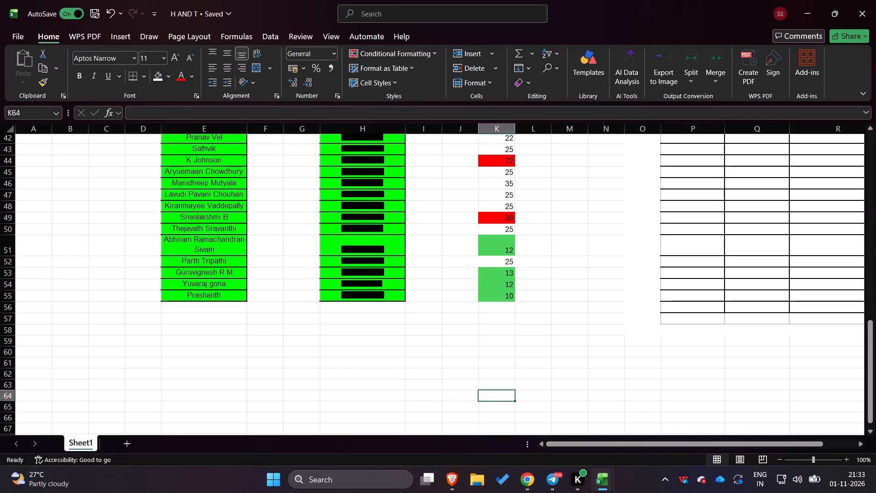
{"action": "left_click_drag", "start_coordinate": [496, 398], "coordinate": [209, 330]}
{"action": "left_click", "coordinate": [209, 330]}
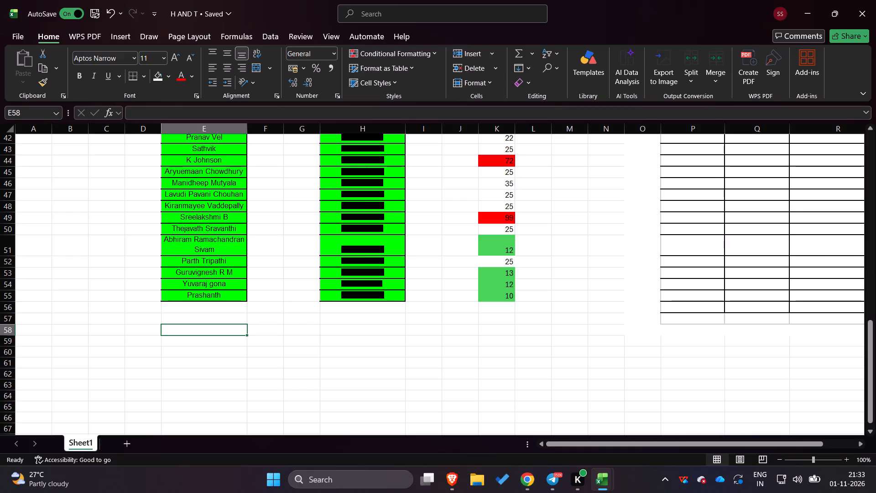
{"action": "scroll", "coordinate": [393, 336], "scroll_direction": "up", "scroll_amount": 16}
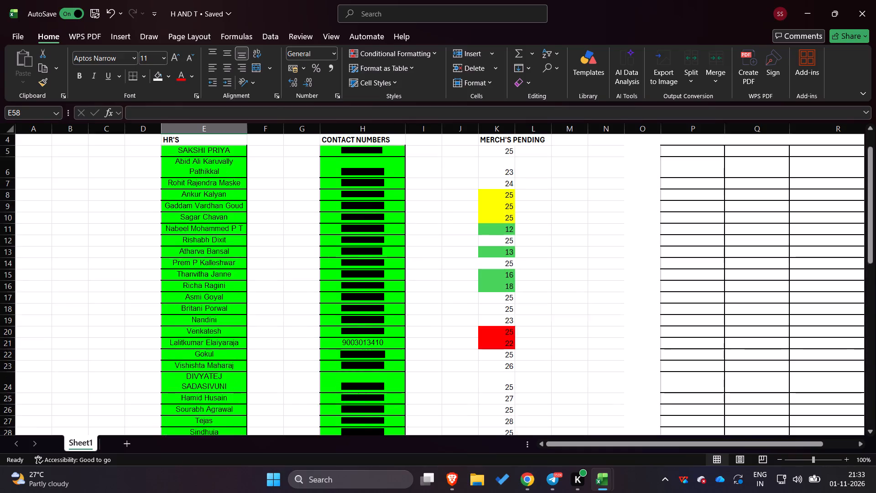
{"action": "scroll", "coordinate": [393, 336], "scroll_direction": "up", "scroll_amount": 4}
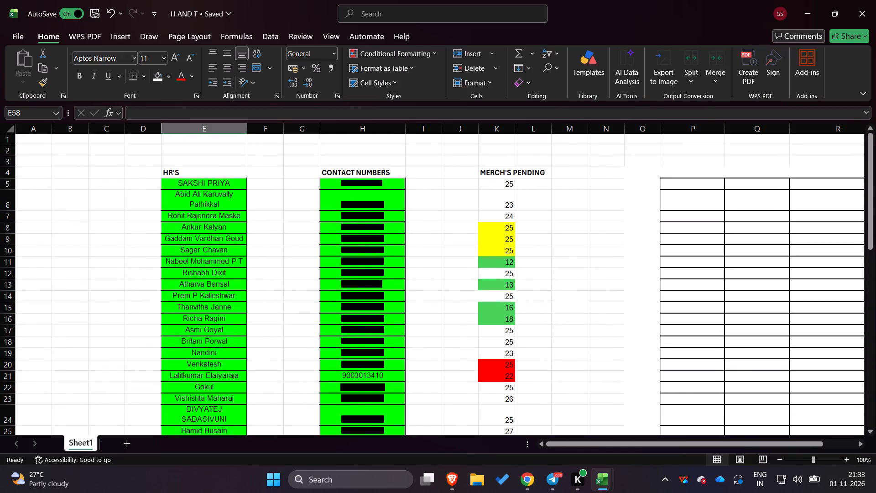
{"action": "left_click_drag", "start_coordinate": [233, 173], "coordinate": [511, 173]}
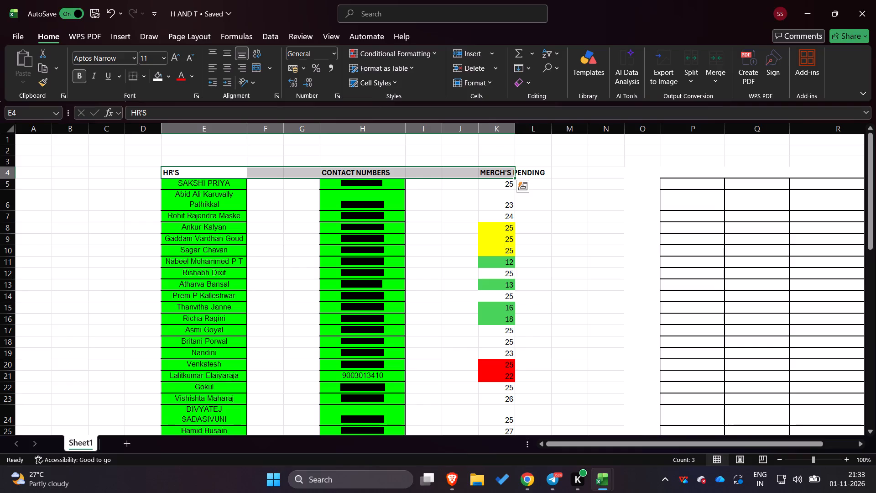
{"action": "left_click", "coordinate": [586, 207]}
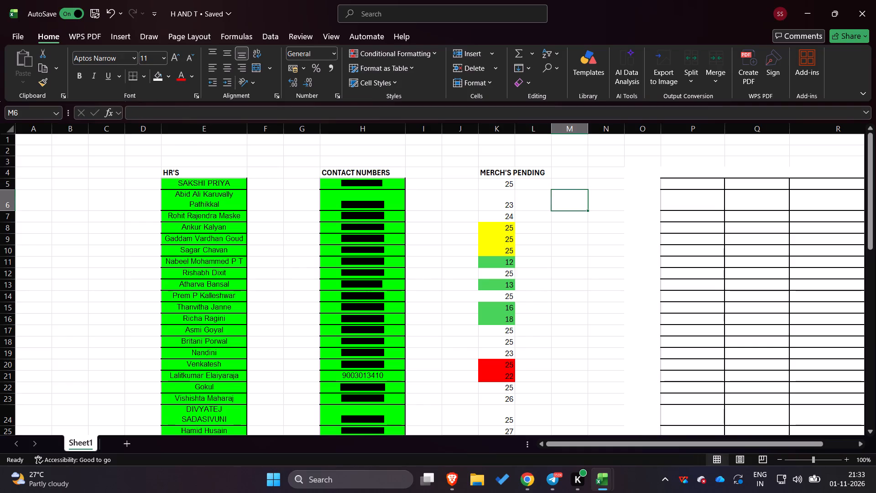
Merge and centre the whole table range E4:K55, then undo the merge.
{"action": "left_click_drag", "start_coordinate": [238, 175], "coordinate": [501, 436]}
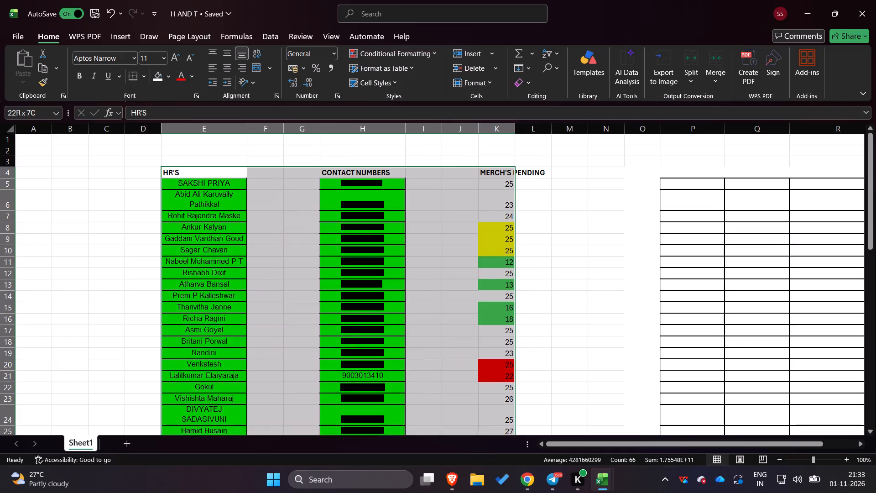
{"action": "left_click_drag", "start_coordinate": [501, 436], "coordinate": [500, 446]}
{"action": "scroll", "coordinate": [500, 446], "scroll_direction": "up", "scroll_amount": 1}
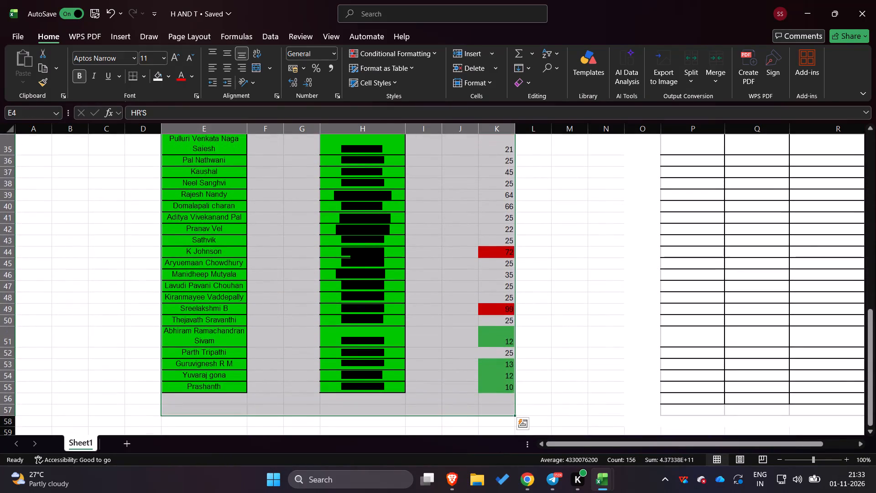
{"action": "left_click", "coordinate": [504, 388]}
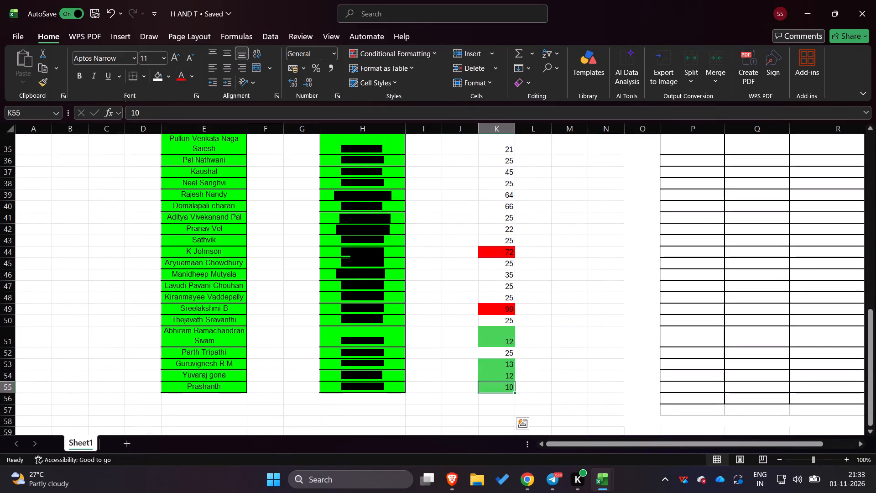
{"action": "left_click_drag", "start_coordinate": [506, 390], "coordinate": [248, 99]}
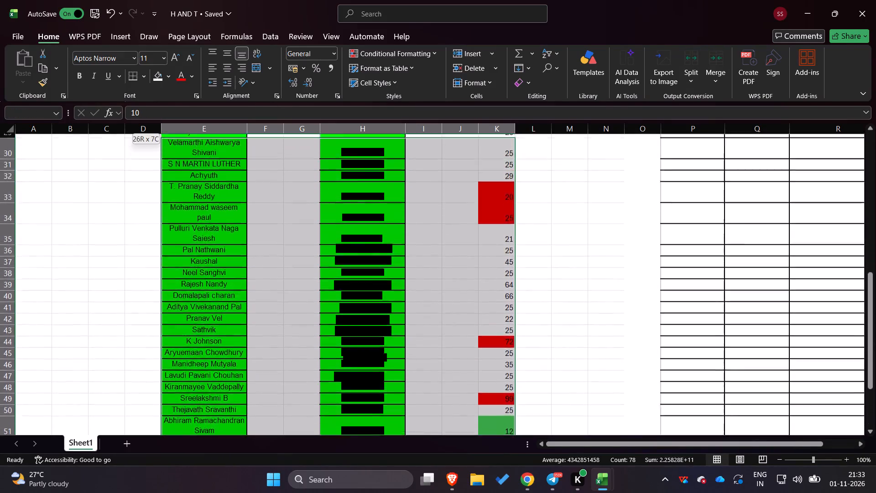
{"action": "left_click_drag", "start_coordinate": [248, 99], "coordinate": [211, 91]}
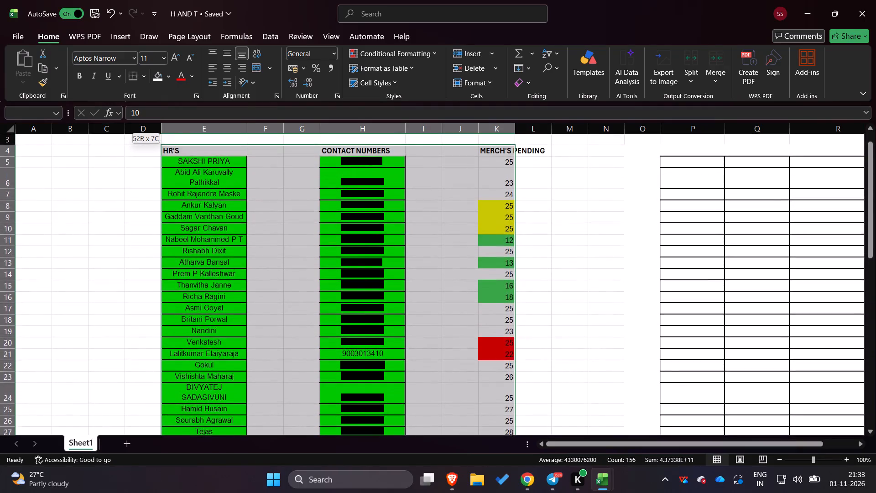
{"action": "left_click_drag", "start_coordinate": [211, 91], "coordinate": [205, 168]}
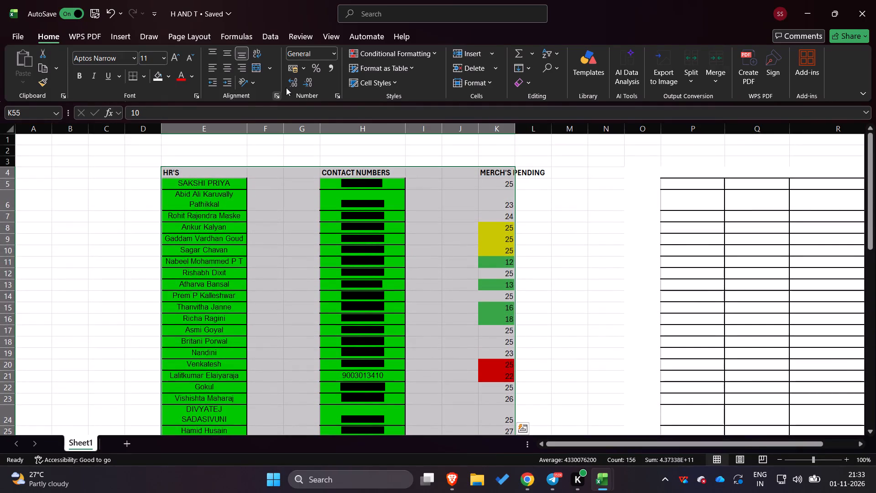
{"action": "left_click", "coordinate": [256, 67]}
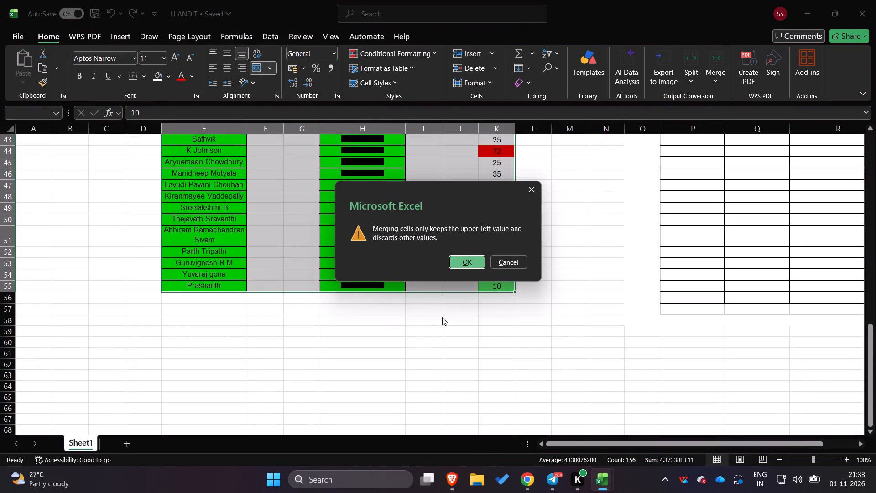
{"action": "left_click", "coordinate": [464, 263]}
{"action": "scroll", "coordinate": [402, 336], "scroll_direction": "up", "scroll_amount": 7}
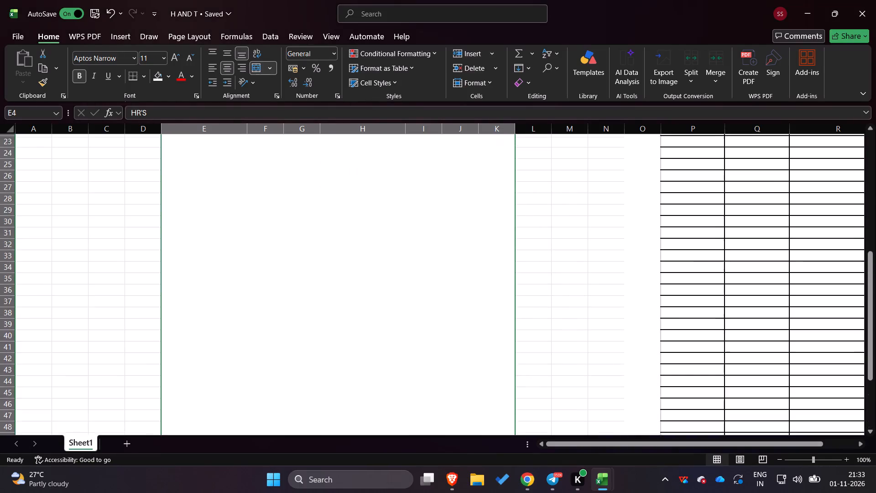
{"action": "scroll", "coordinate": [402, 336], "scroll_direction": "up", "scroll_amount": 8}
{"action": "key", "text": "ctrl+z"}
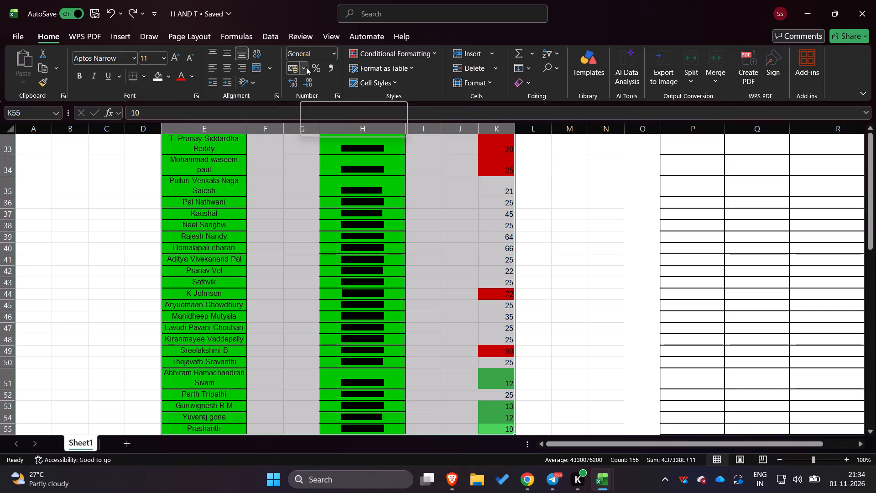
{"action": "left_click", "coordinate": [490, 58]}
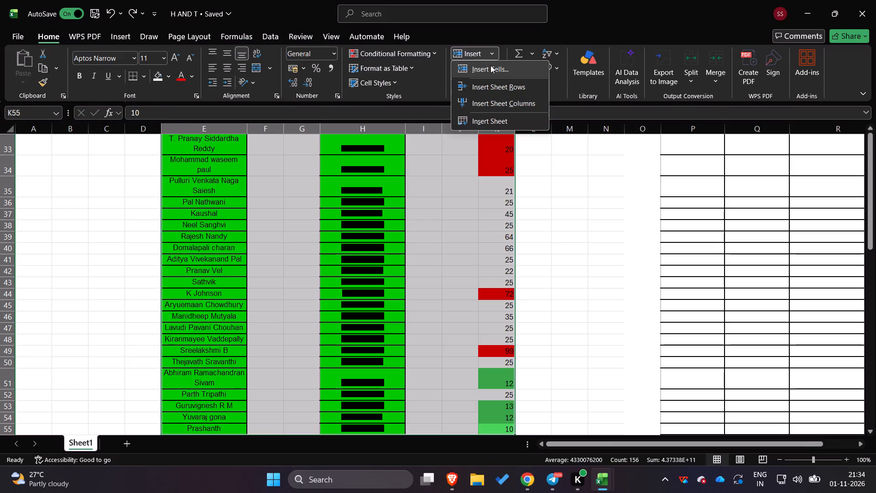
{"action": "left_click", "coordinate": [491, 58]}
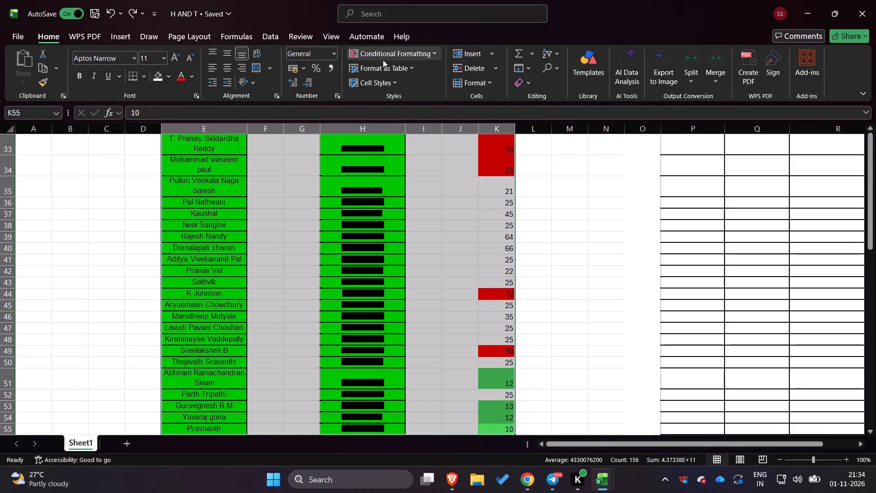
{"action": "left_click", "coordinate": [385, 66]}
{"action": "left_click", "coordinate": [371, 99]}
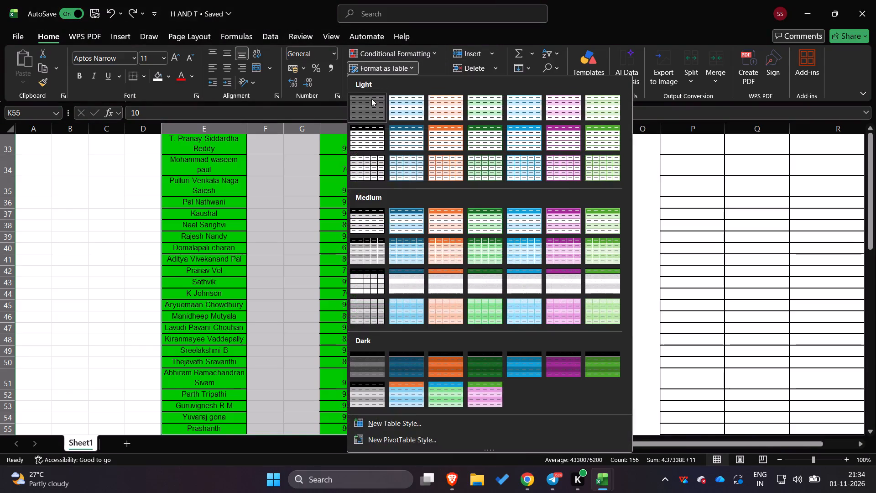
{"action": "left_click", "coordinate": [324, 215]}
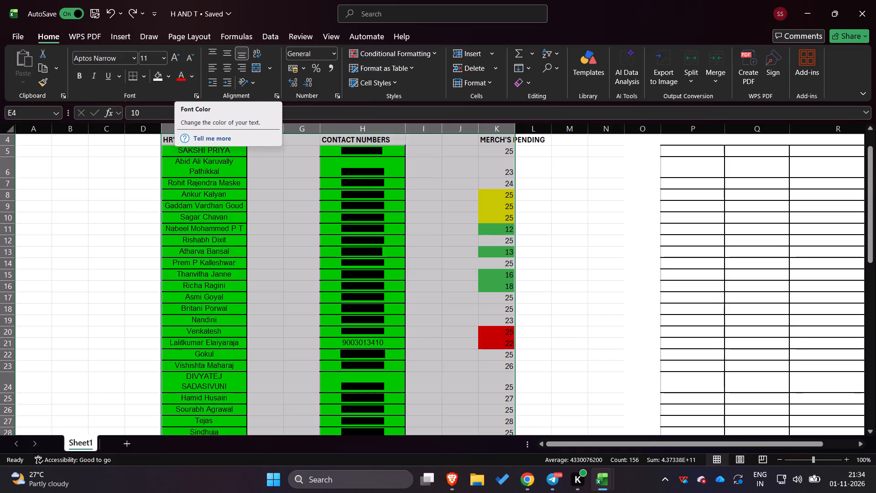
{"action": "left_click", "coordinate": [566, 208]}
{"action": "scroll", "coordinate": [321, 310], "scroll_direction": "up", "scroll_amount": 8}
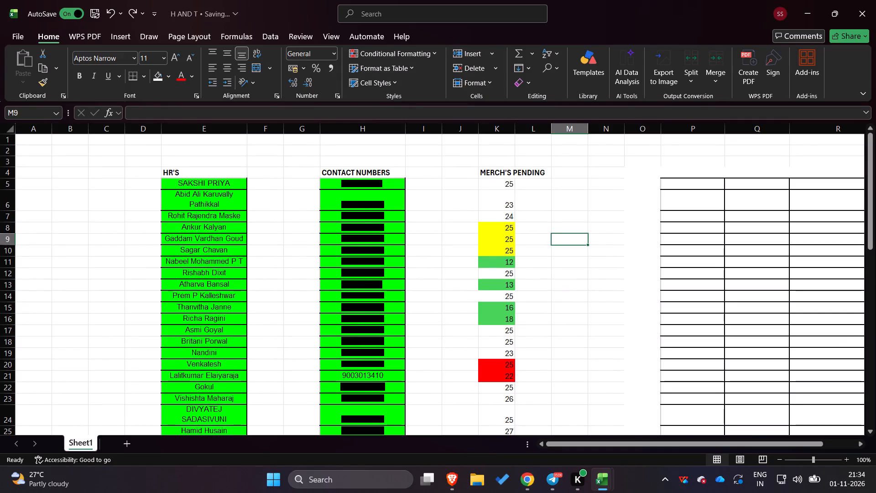
Look through the HR, contact number and pending merch columns down to the last entries and back up to the headers.
{"action": "scroll", "coordinate": [317, 319], "scroll_direction": "down", "scroll_amount": 12}
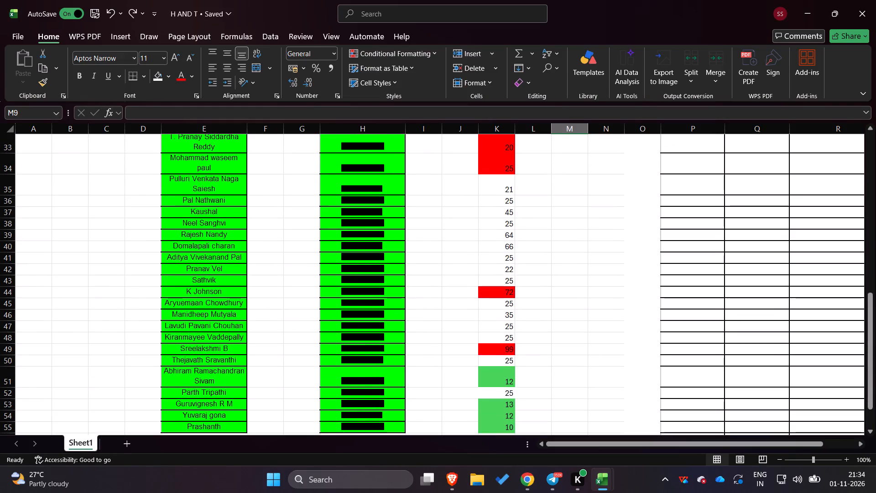
{"action": "scroll", "coordinate": [317, 319], "scroll_direction": "down", "scroll_amount": 5}
{"action": "scroll", "coordinate": [412, 296], "scroll_direction": "up", "scroll_amount": 5}
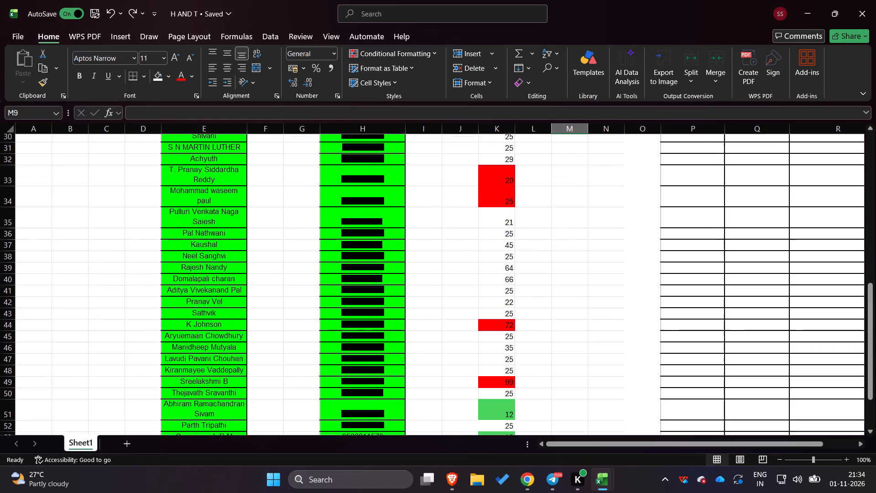
{"action": "scroll", "coordinate": [412, 296], "scroll_direction": "up", "scroll_amount": 20}
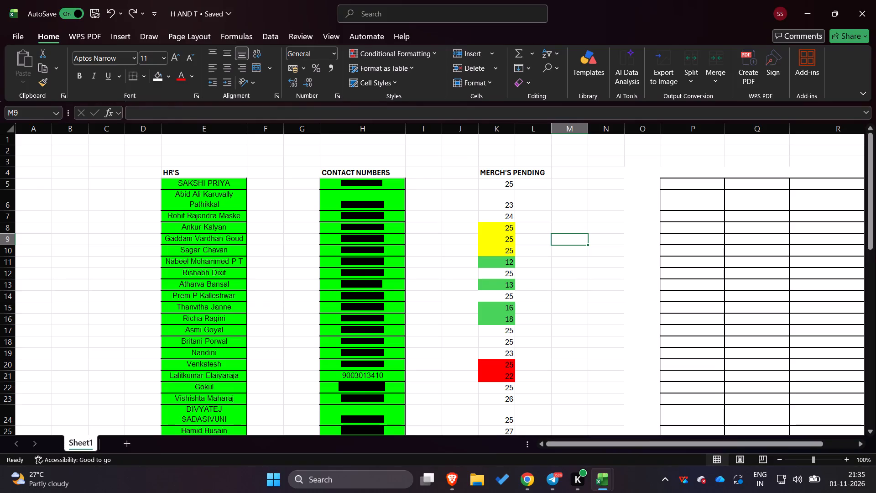
Merge and centre the HR'S header across E4:F4 and the CONTACT NUMBERS header across H4:I4.
{"action": "left_click_drag", "start_coordinate": [210, 176], "coordinate": [266, 175]}
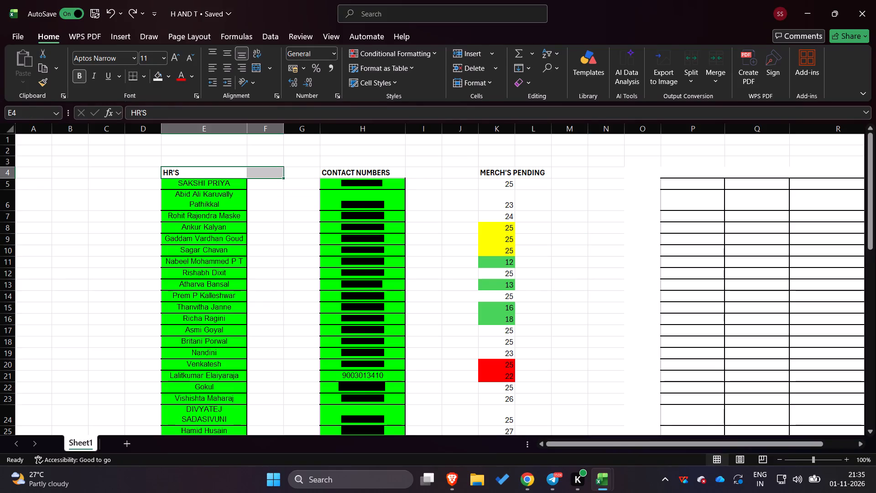
{"action": "left_click", "coordinate": [259, 64]}
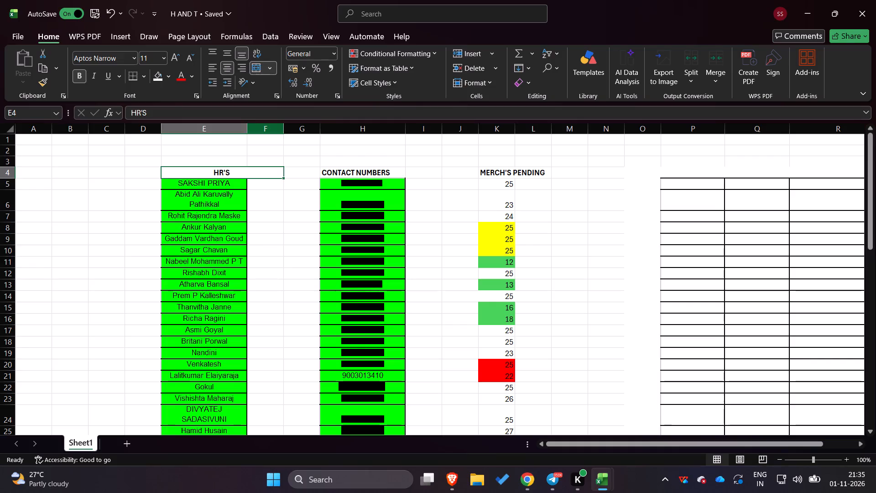
{"action": "left_click", "coordinate": [311, 262]}
{"action": "left_click_drag", "start_coordinate": [334, 172], "coordinate": [413, 167]}
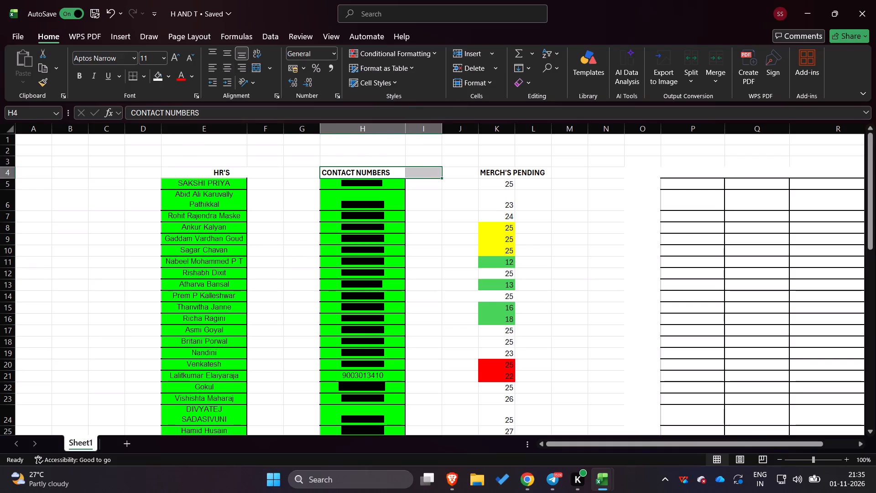
{"action": "left_click", "coordinate": [260, 69]}
Merge and centre the MERCH'S PENDING header across K4:M4.
{"action": "left_click_drag", "start_coordinate": [509, 173], "coordinate": [556, 177]}
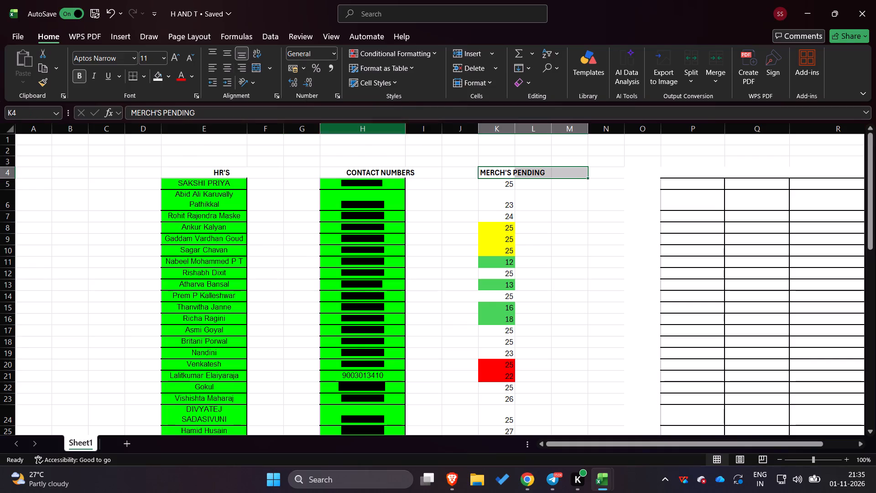
{"action": "left_click", "coordinate": [259, 63]}
{"action": "left_click", "coordinate": [563, 314]}
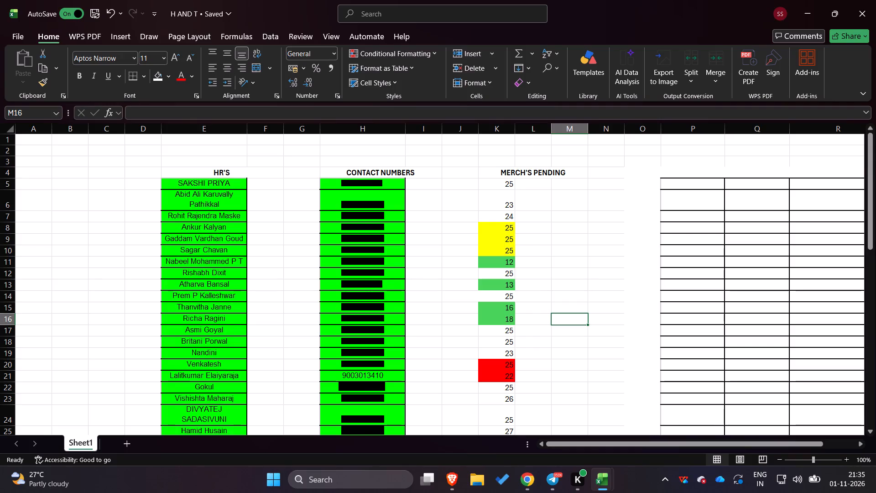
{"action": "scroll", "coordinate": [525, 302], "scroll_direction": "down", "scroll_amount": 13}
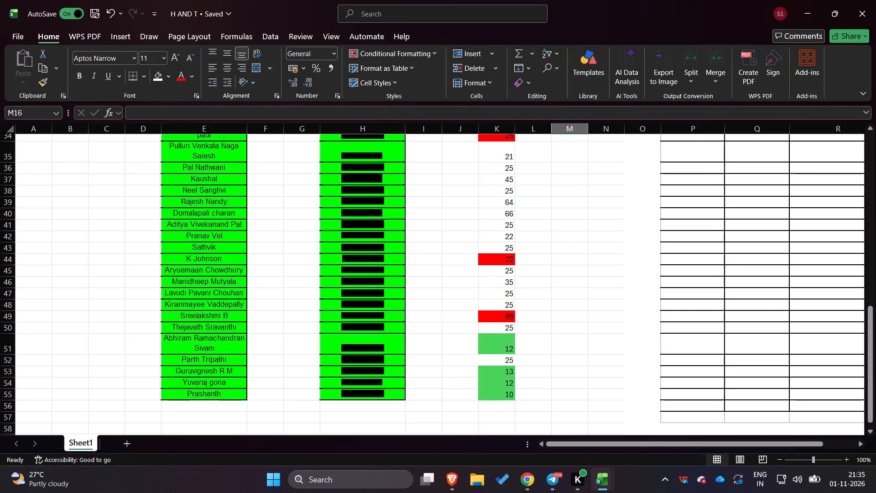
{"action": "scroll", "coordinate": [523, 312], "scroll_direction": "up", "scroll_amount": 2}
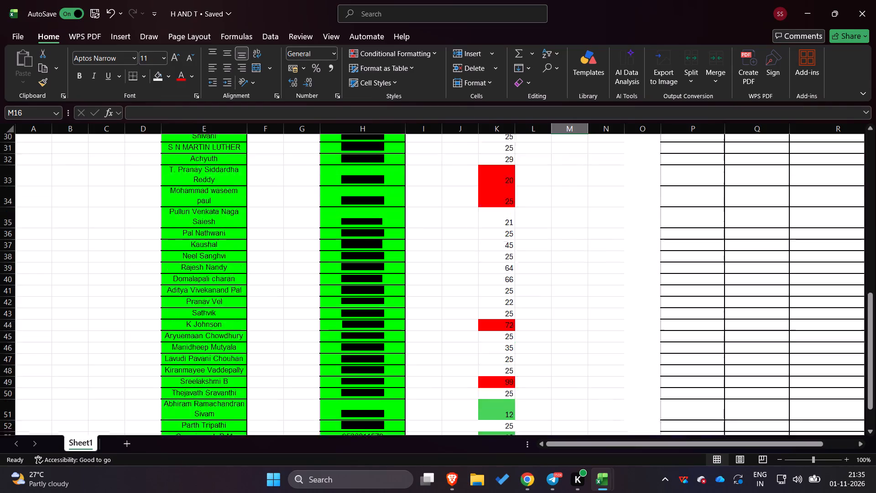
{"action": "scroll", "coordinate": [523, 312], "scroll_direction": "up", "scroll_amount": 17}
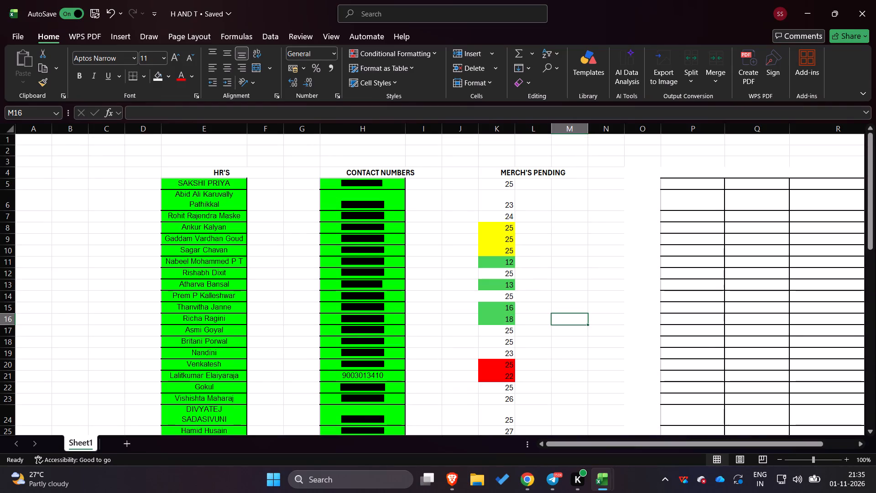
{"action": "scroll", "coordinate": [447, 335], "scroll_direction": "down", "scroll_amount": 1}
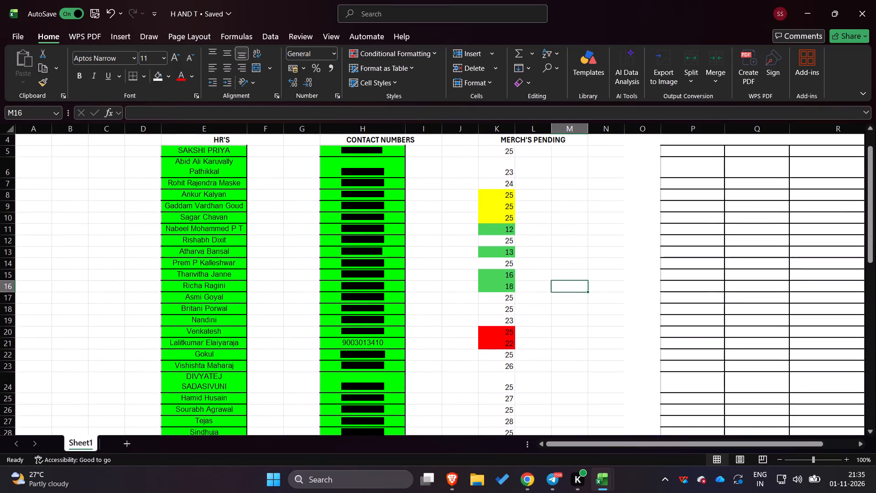
Open the HR;s workbook and copy its Email column, from the header in E5 through the last entry in E56.
{"action": "left_click", "coordinate": [22, 28]}
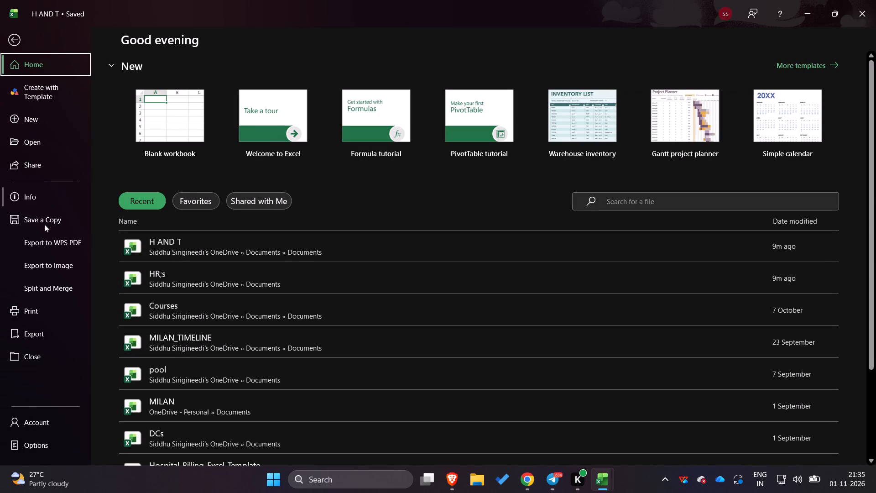
{"action": "left_click", "coordinate": [186, 265]}
{"action": "scroll", "coordinate": [401, 260], "scroll_direction": "up", "scroll_amount": 8}
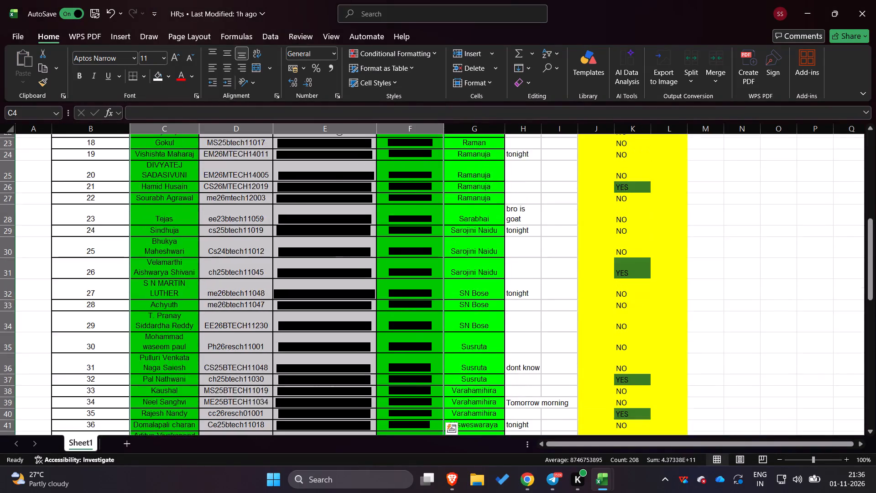
{"action": "scroll", "coordinate": [401, 260], "scroll_direction": "up", "scroll_amount": 10}
{"action": "left_click_drag", "start_coordinate": [306, 188], "coordinate": [306, 471]}
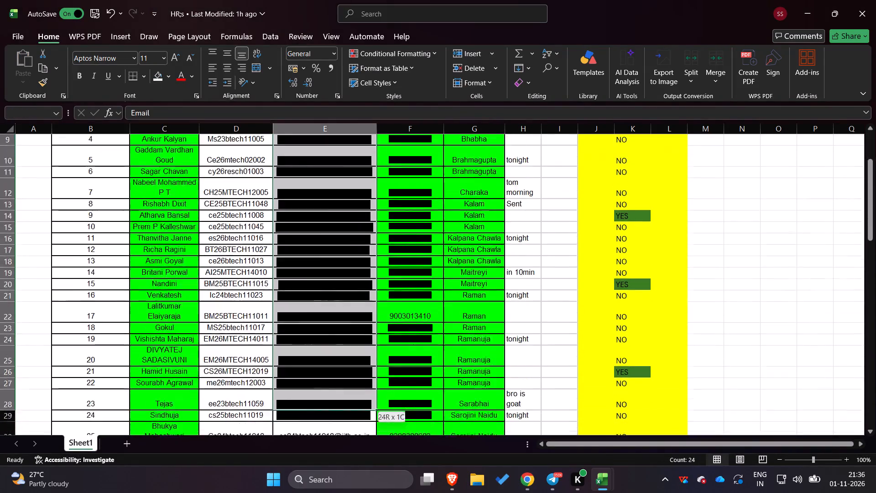
{"action": "left_click_drag", "start_coordinate": [306, 471], "coordinate": [306, 455]}
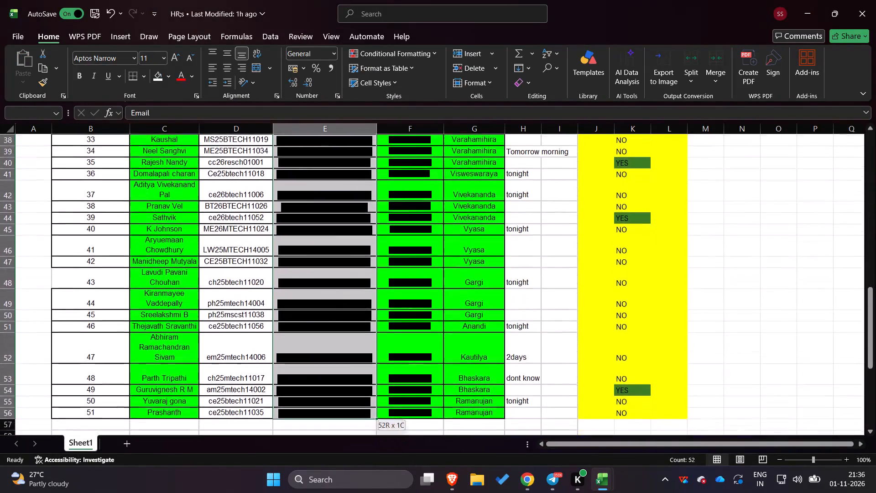
{"action": "left_click_drag", "start_coordinate": [306, 455], "coordinate": [314, 414]}
{"action": "key", "text": "ctrl+c"}
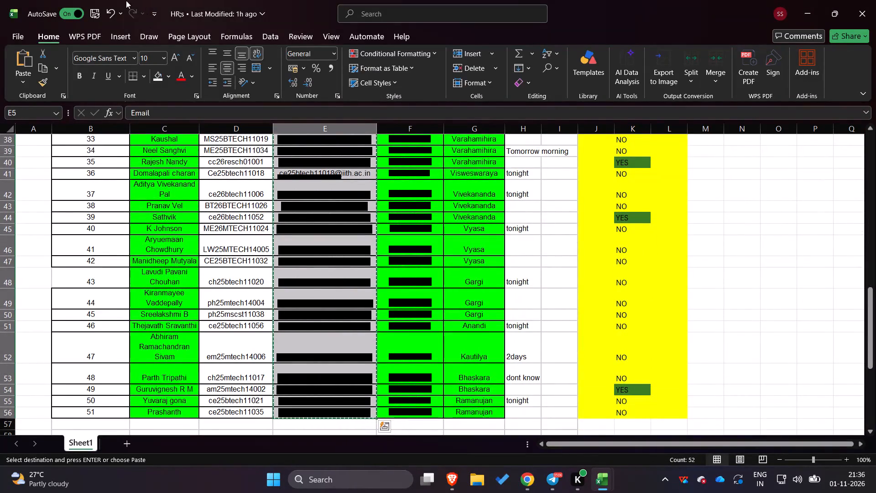
Return to the H AND T workbook and paste the copied Email column starting at J4.
{"action": "left_click", "coordinate": [15, 31]}
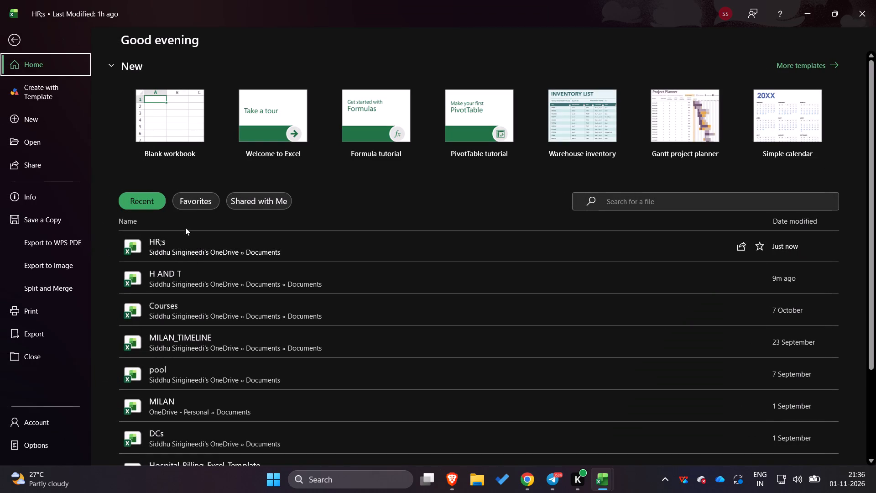
{"action": "left_click", "coordinate": [187, 269]}
{"action": "scroll", "coordinate": [334, 256], "scroll_direction": "up", "scroll_amount": 1}
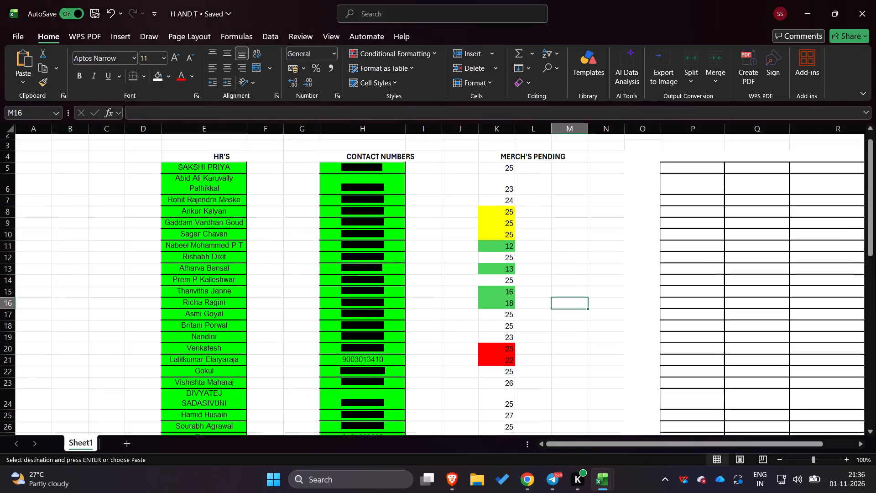
{"action": "scroll", "coordinate": [334, 256], "scroll_direction": "up", "scroll_amount": 1}
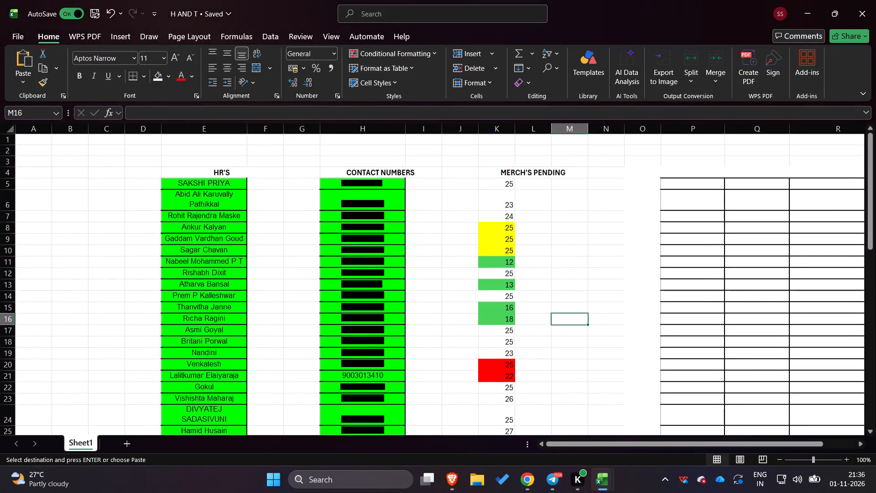
{"action": "left_click", "coordinate": [450, 178]}
{"action": "key", "text": "ctrl+v"}
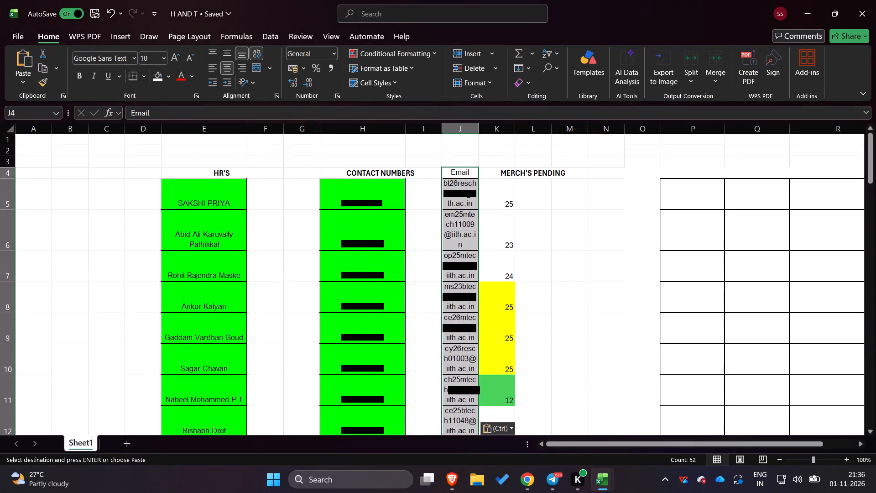
Widen the Email column J in stages until each address fits on a single line.
{"action": "left_click_drag", "start_coordinate": [476, 127], "coordinate": [508, 127]}
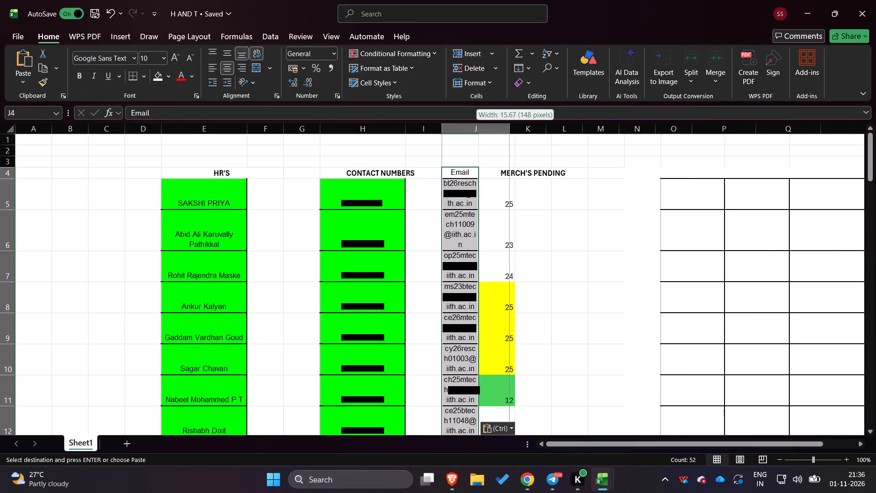
{"action": "left_click_drag", "start_coordinate": [508, 127], "coordinate": [512, 127]}
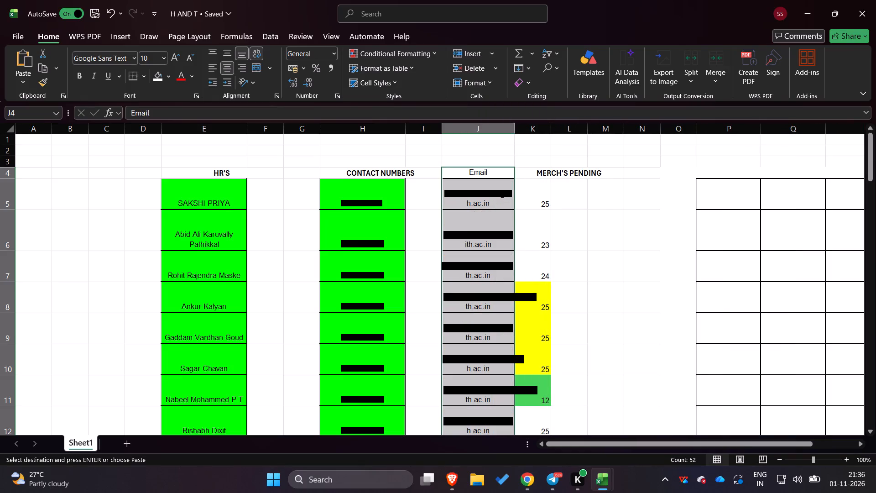
{"action": "left_click_drag", "start_coordinate": [514, 130], "coordinate": [539, 132]}
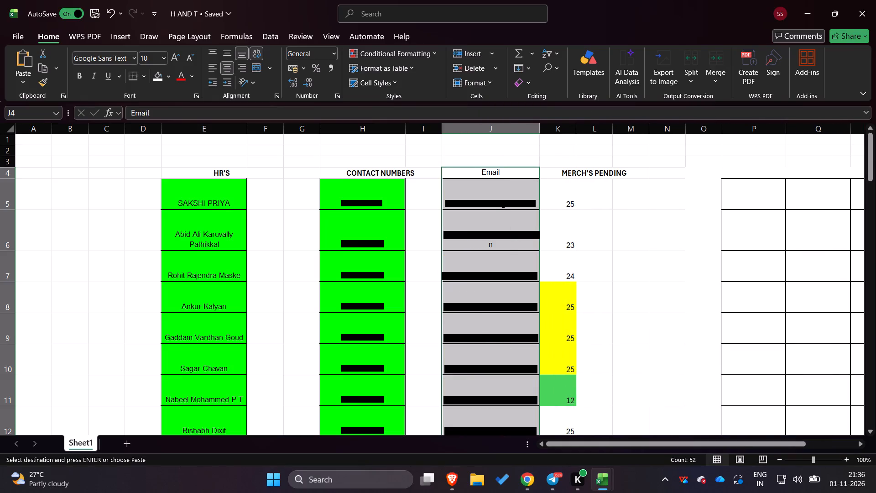
{"action": "left_click_drag", "start_coordinate": [541, 129], "coordinate": [560, 132]}
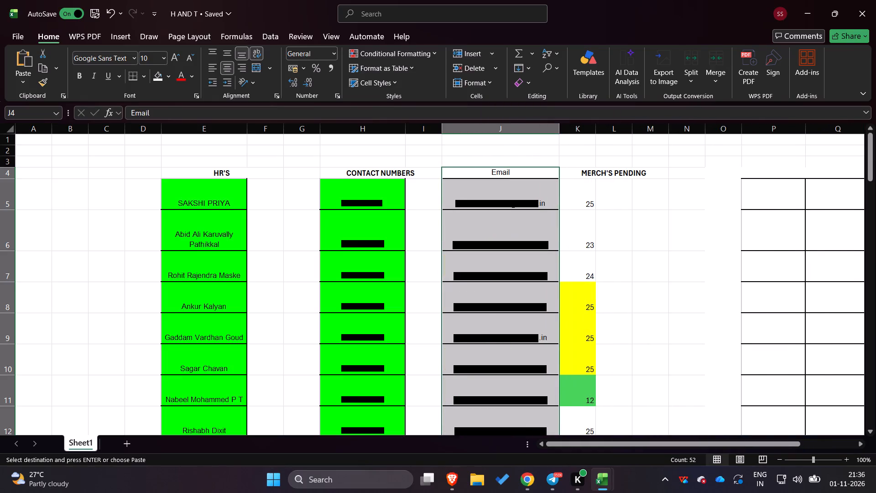
{"action": "left_click", "coordinate": [662, 231]}
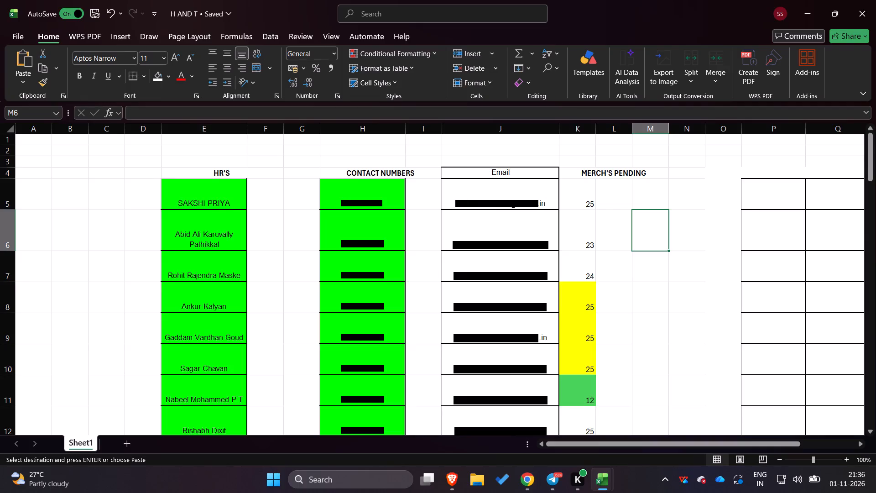
Zoom out to 70% and look through the HR, contact number, email and pending merch columns to the last entries and back.
{"action": "scroll", "coordinate": [658, 245], "scroll_direction": "down", "scroll_amount": 2, "text": "ctrl"}
{"action": "scroll", "coordinate": [506, 300], "scroll_direction": "up", "scroll_amount": 4}
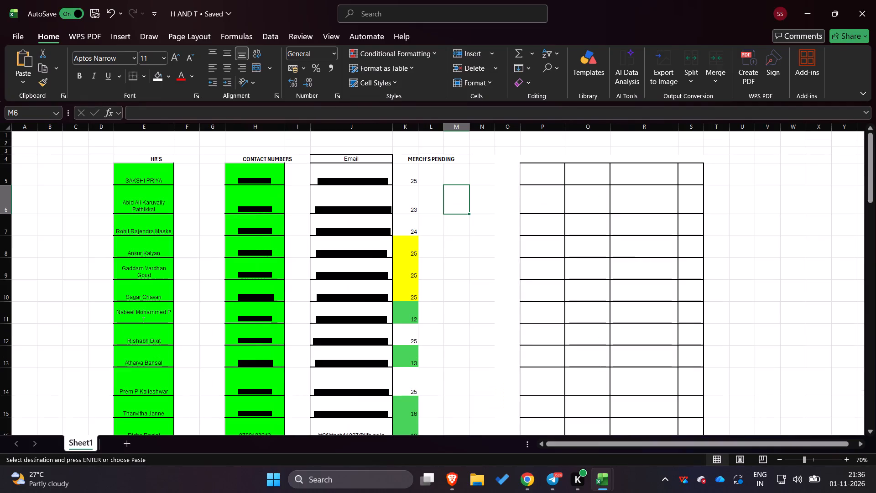
{"action": "left_click_drag", "start_coordinate": [561, 444], "coordinate": [536, 444]}
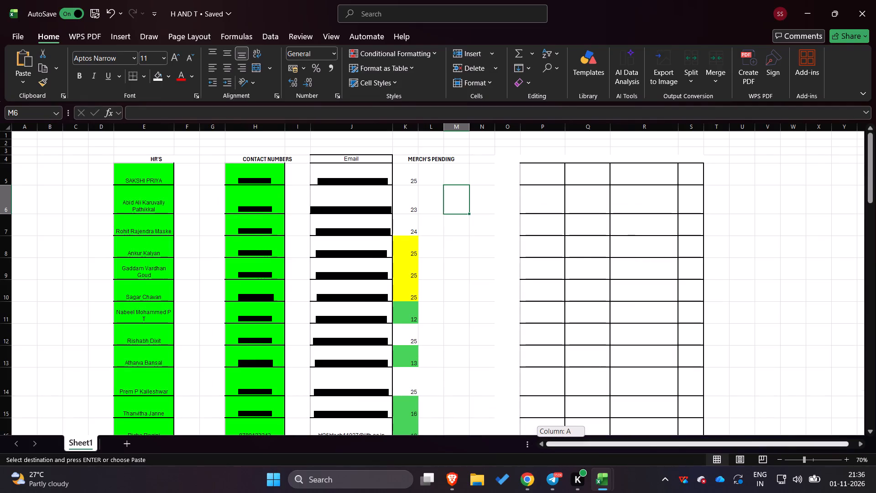
{"action": "scroll", "coordinate": [428, 288], "scroll_direction": "up", "scroll_amount": 2, "text": "ctrl"}
{"action": "scroll", "coordinate": [428, 288], "scroll_direction": "down", "scroll_amount": 2, "text": "ctrl"}
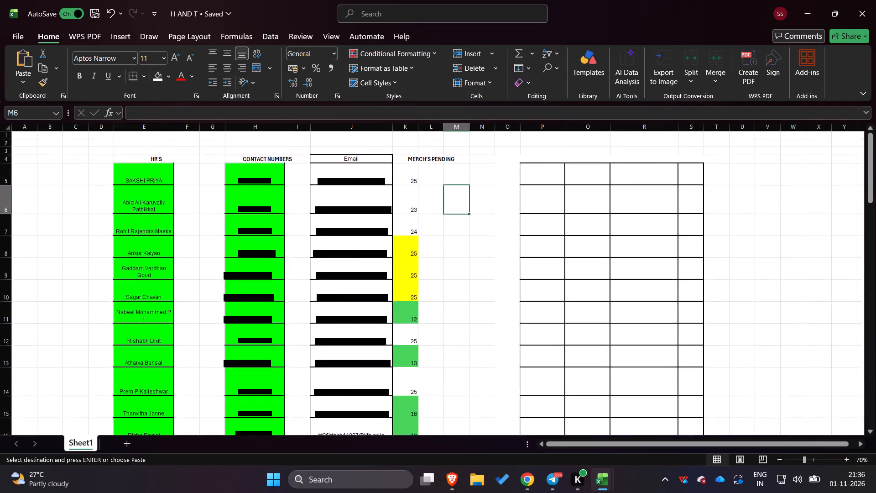
{"action": "scroll", "coordinate": [428, 288], "scroll_direction": "up", "scroll_amount": 4}
{"action": "left_click", "coordinate": [596, 445]}
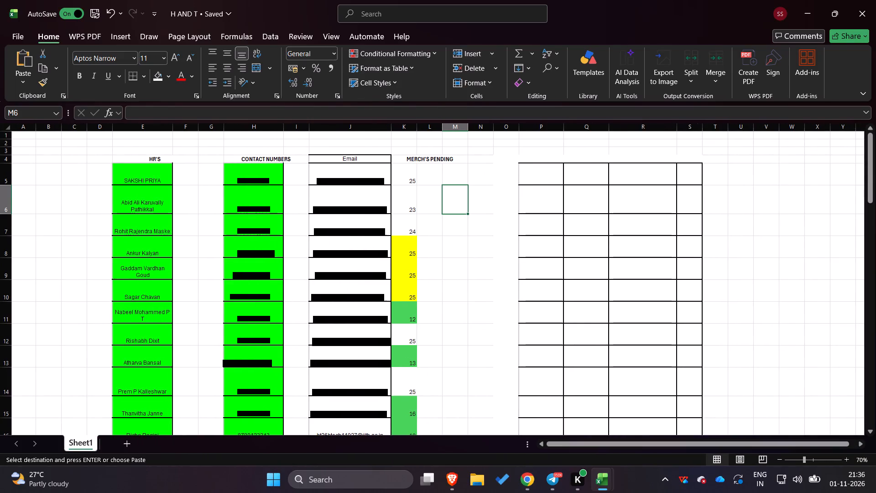
{"action": "scroll", "coordinate": [313, 325], "scroll_direction": "down", "scroll_amount": 20}
{"action": "scroll", "coordinate": [313, 325], "scroll_direction": "down", "scroll_amount": 14}
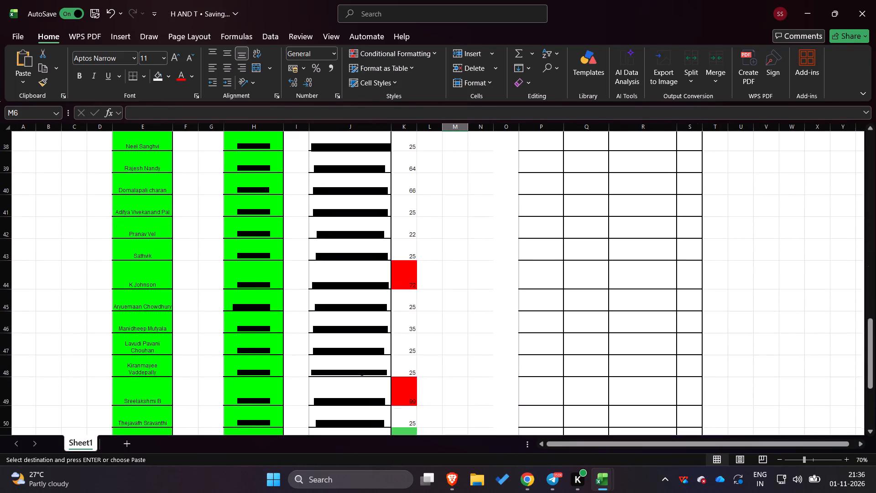
{"action": "scroll", "coordinate": [313, 326], "scroll_direction": "down", "scroll_amount": 7}
{"action": "scroll", "coordinate": [348, 315], "scroll_direction": "up", "scroll_amount": 20}
{"action": "scroll", "coordinate": [348, 315], "scroll_direction": "up", "scroll_amount": 2}
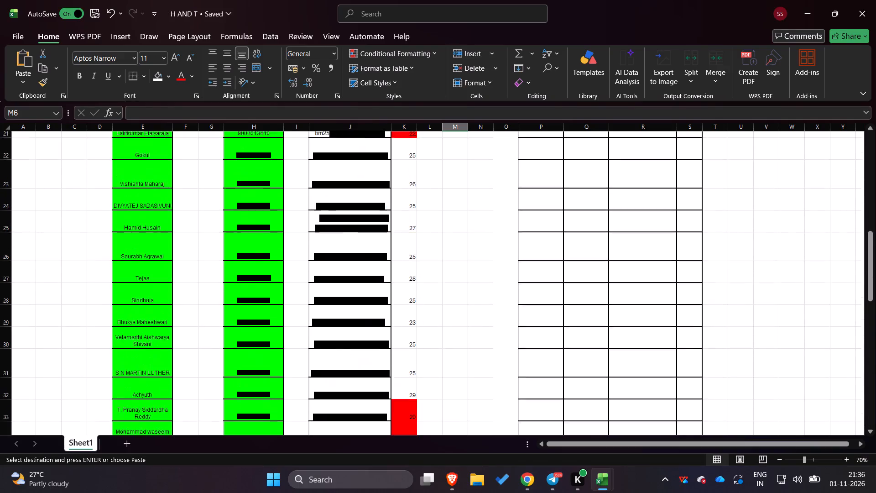
{"action": "scroll", "coordinate": [348, 315], "scroll_direction": "up", "scroll_amount": 20}
{"action": "scroll", "coordinate": [348, 315], "scroll_direction": "up", "scroll_amount": 1}
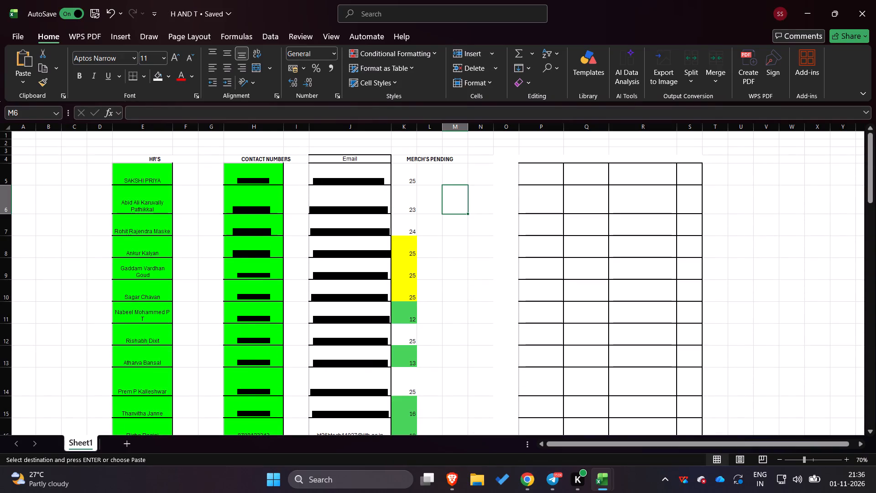
Widen column K, which holds the pending merch counts, to roughly the width of the Email column.
{"action": "left_click_drag", "start_coordinate": [414, 126], "coordinate": [441, 126]}
{"action": "left_click_drag", "start_coordinate": [444, 128], "coordinate": [458, 126]}
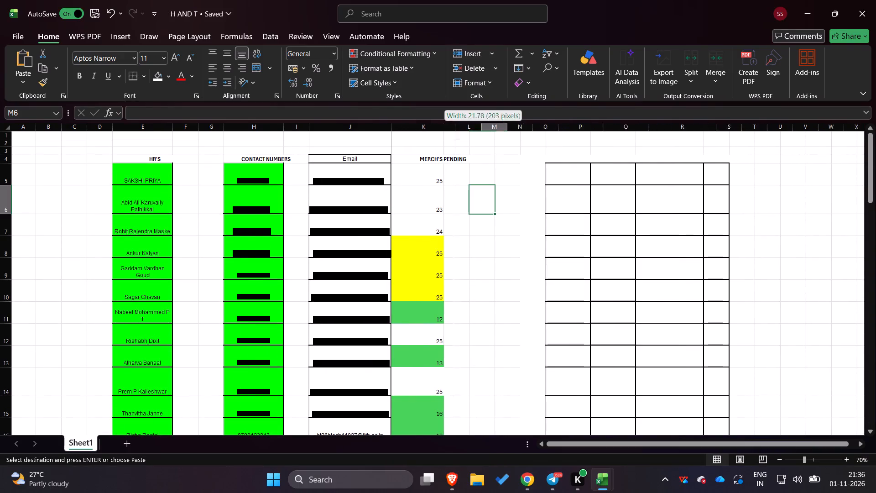
{"action": "left_click_drag", "start_coordinate": [458, 126], "coordinate": [471, 125]}
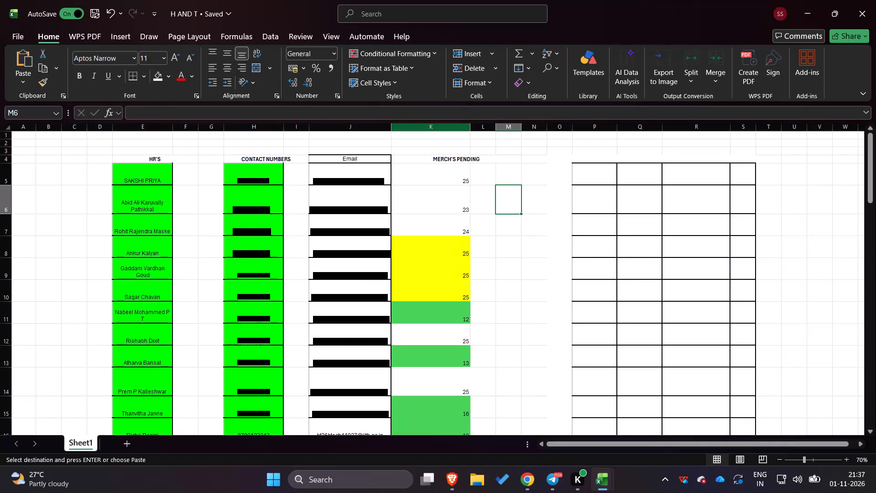
Reduce the heights of rows 5 to 11 one by one to roughly a single text line each.
{"action": "scroll", "coordinate": [247, 342], "scroll_direction": "up", "scroll_amount": 6}
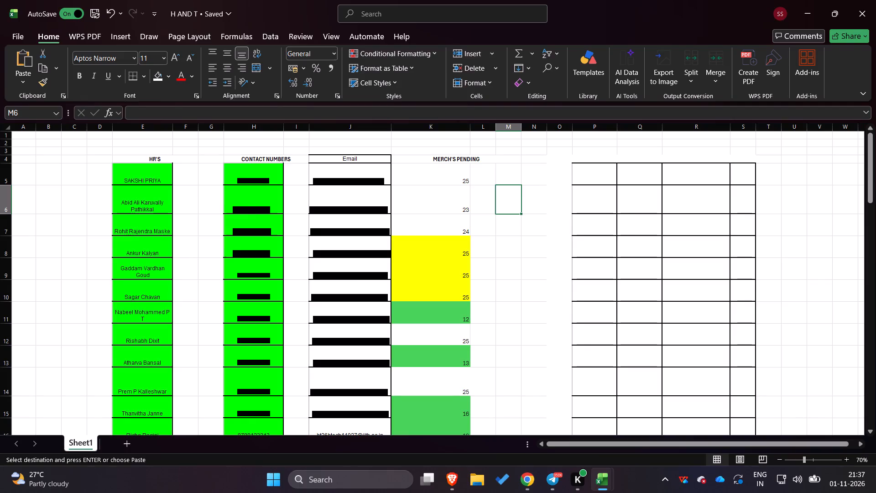
{"action": "left_click_drag", "start_coordinate": [8, 184], "coordinate": [8, 169]}
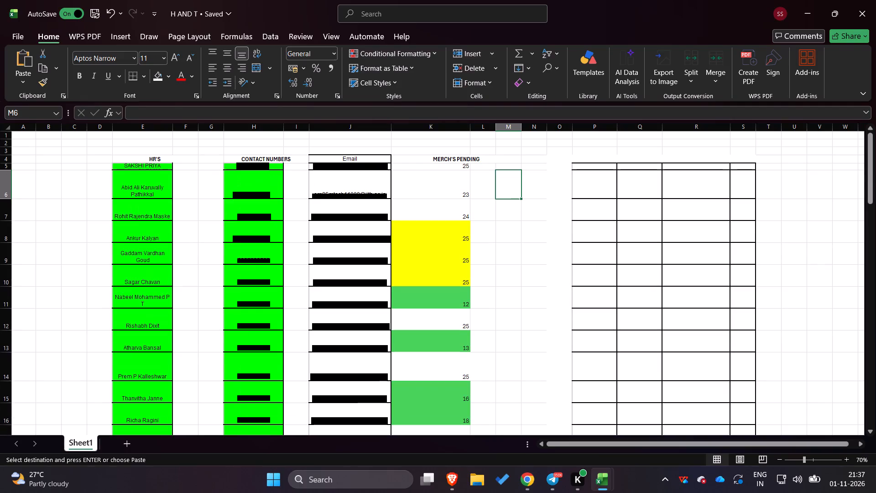
{"action": "left_click_drag", "start_coordinate": [3, 199], "coordinate": [6, 177]}
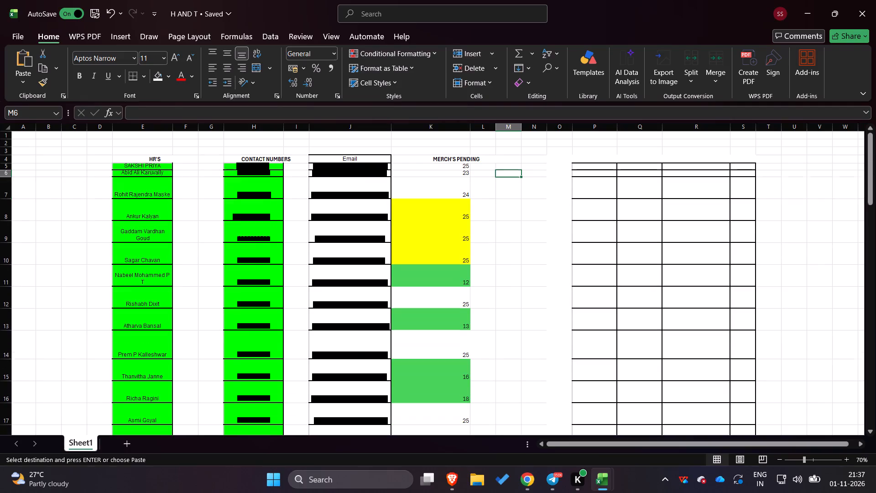
{"action": "left_click_drag", "start_coordinate": [4, 197], "coordinate": [5, 184]}
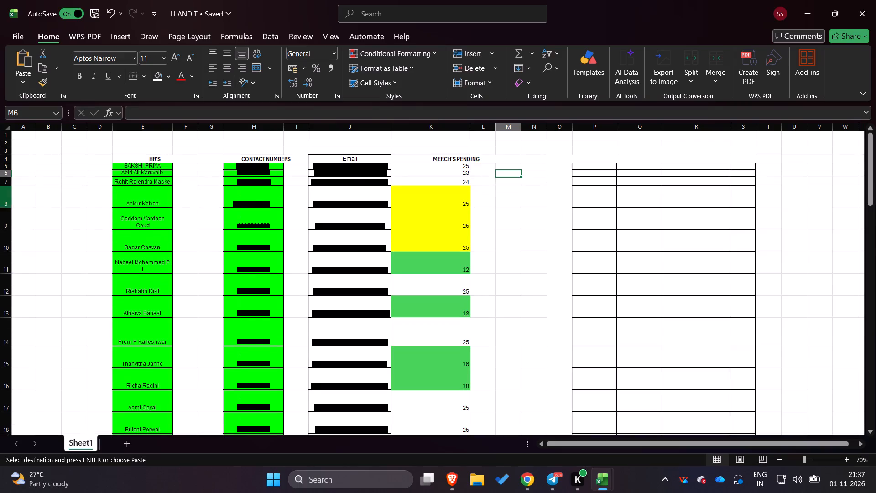
{"action": "left_click_drag", "start_coordinate": [7, 207], "coordinate": [7, 197]}
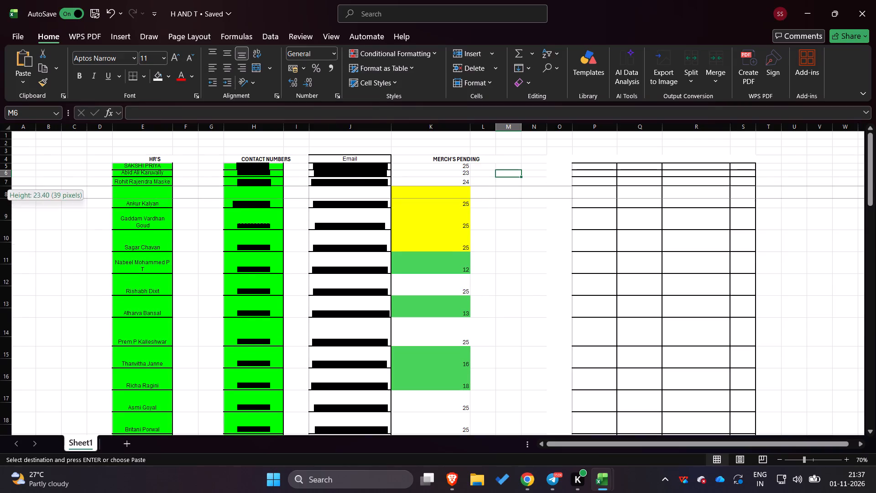
{"action": "left_click_drag", "start_coordinate": [7, 197], "coordinate": [7, 194]}
{"action": "left_click_drag", "start_coordinate": [5, 215], "coordinate": [5, 199]}
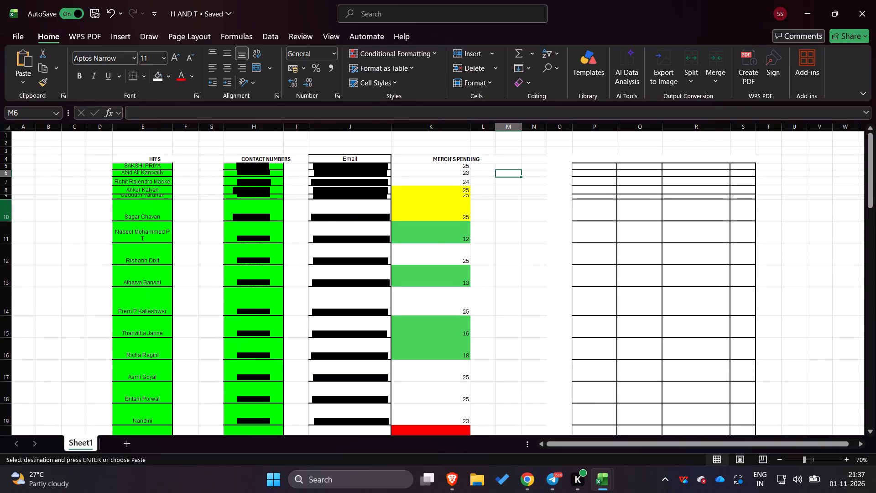
{"action": "left_click_drag", "start_coordinate": [9, 199], "coordinate": [9, 201]}
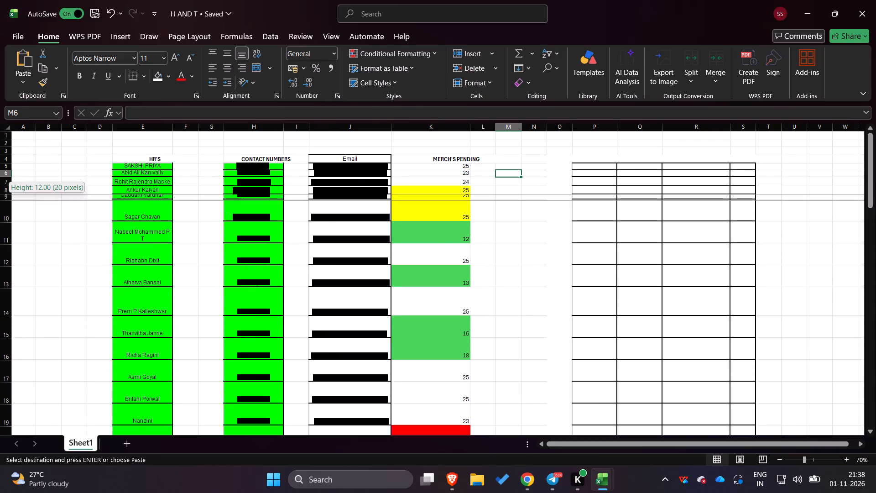
{"action": "left_click_drag", "start_coordinate": [9, 201], "coordinate": [8, 204]}
{"action": "left_click_drag", "start_coordinate": [6, 224], "coordinate": [6, 212]}
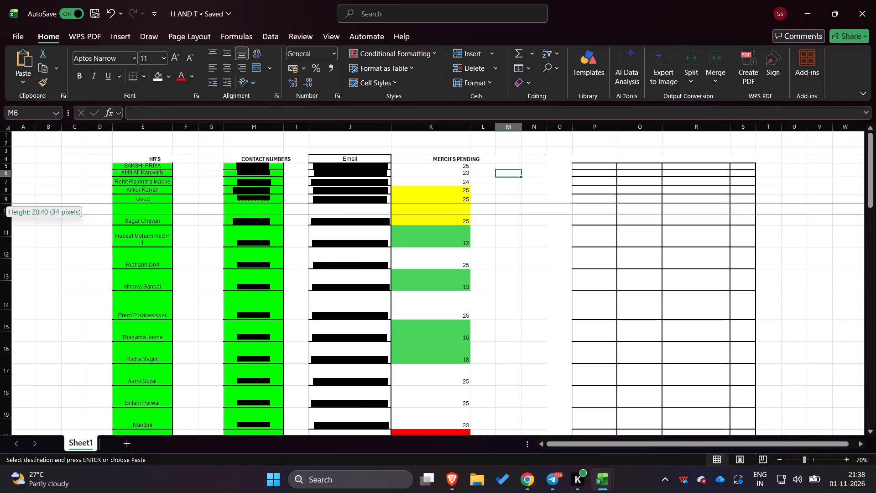
{"action": "left_click_drag", "start_coordinate": [6, 212], "coordinate": [6, 210]}
{"action": "left_click_drag", "start_coordinate": [3, 234], "coordinate": [5, 220]}
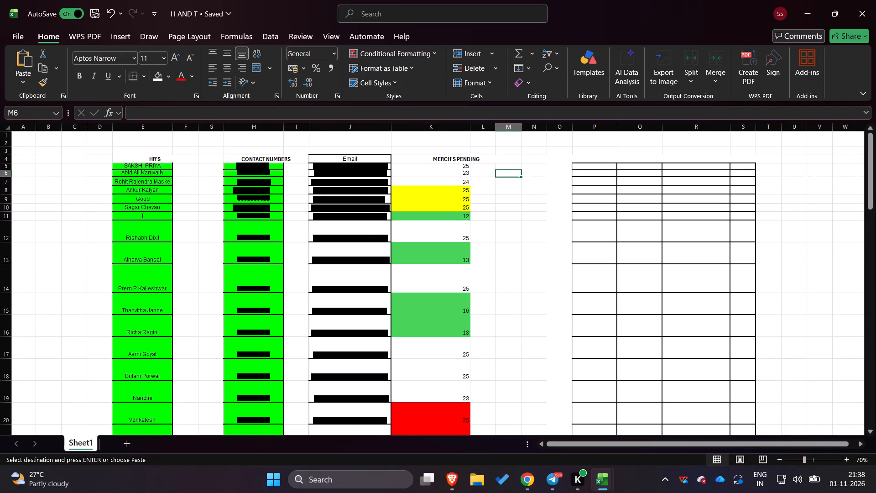
Shrink rows 12 to 19 individually to about one text line high, matching the compact rows above.
{"action": "left_click_drag", "start_coordinate": [8, 243], "coordinate": [7, 231]}
{"action": "left_click_drag", "start_coordinate": [6, 254], "coordinate": [6, 241]}
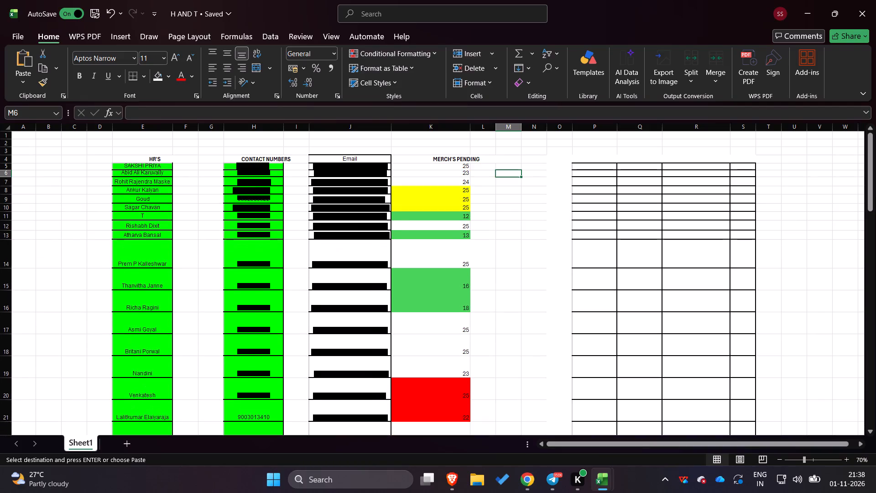
{"action": "left_click_drag", "start_coordinate": [10, 271], "coordinate": [10, 254]}
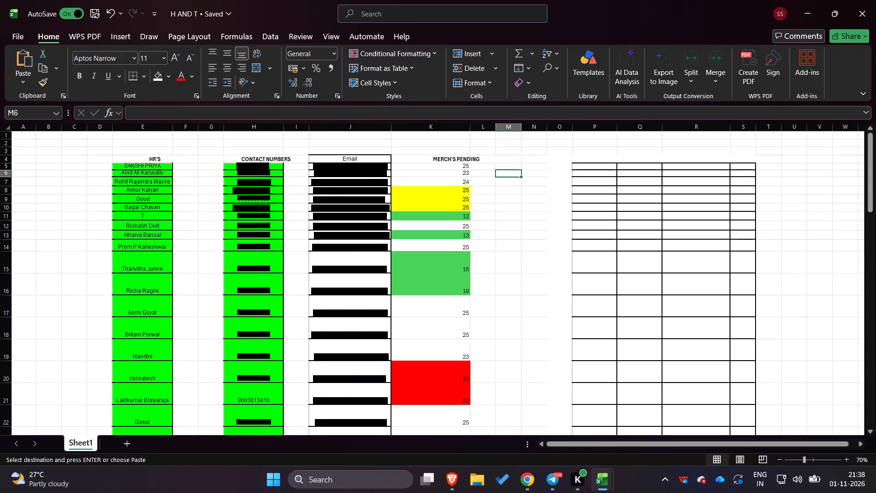
{"action": "left_click_drag", "start_coordinate": [7, 274], "coordinate": [7, 257]}
{"action": "left_click", "coordinate": [7, 257]}
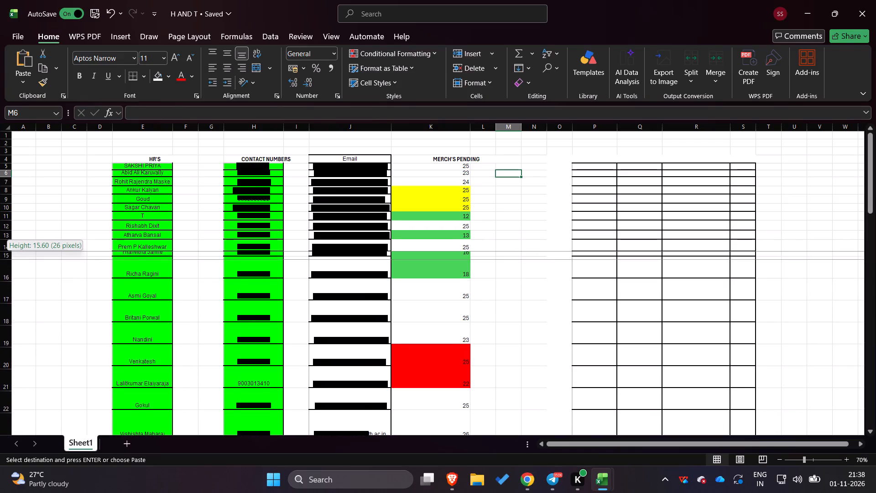
{"action": "left_click_drag", "start_coordinate": [5, 282], "coordinate": [7, 269]}
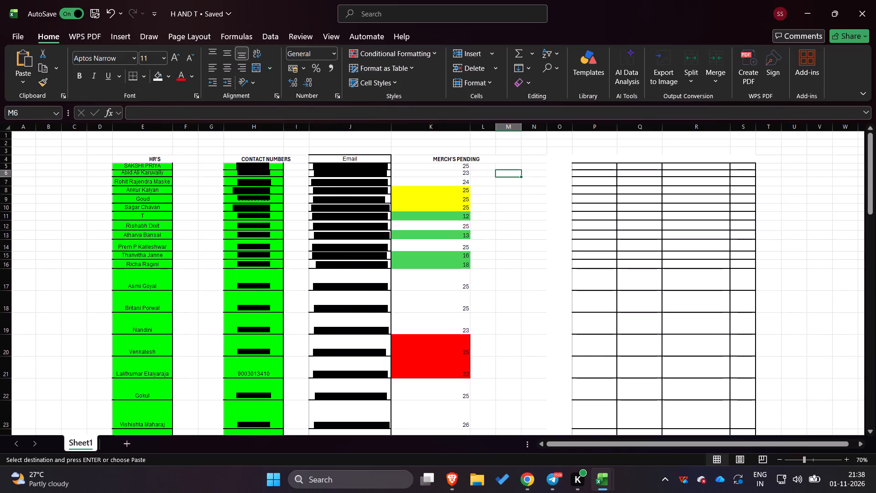
{"action": "left_click_drag", "start_coordinate": [11, 290], "coordinate": [11, 279]}
{"action": "left_click_drag", "start_coordinate": [9, 303], "coordinate": [9, 291]}
{"action": "left_click_drag", "start_coordinate": [7, 313], "coordinate": [7, 302]}
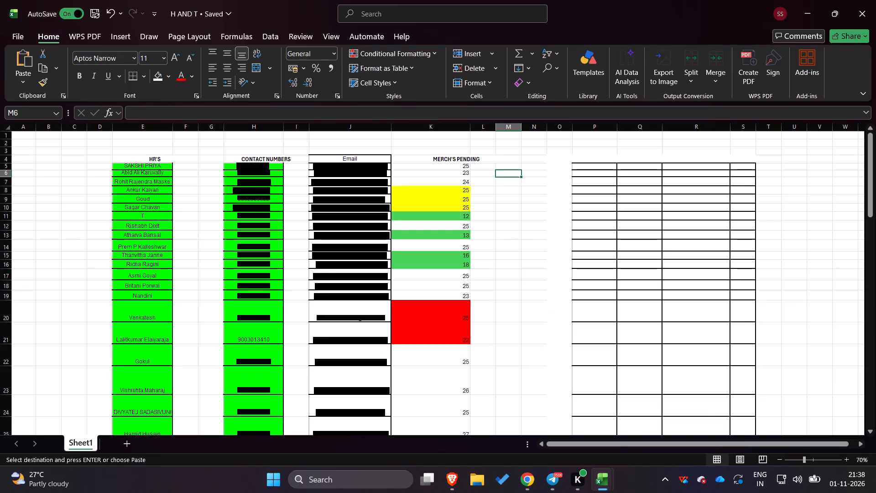
Shorten rows 20 to 29 one at a time to roughly one text line high.
{"action": "left_click_drag", "start_coordinate": [9, 322], "coordinate": [9, 312]}
{"action": "left_click_drag", "start_coordinate": [10, 335], "coordinate": [10, 326]}
{"action": "left_click_drag", "start_coordinate": [8, 346], "coordinate": [8, 339]}
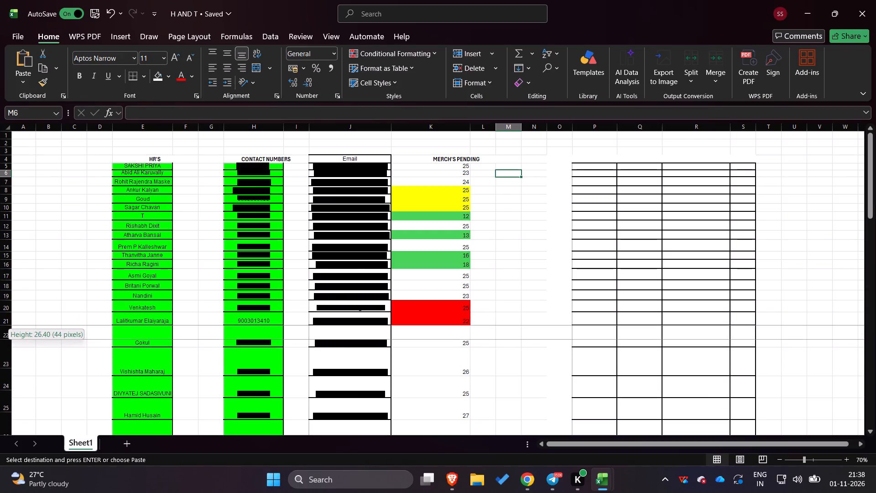
{"action": "left_click_drag", "start_coordinate": [8, 339], "coordinate": [8, 335]}
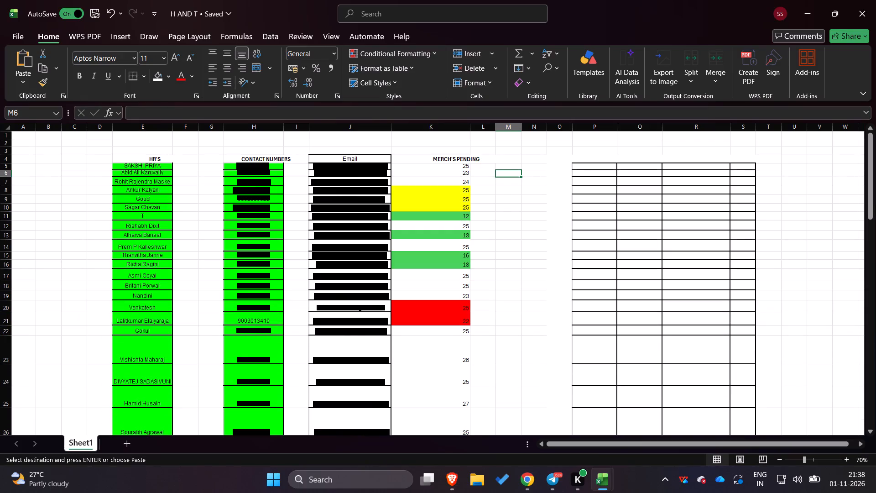
{"action": "left_click_drag", "start_coordinate": [8, 362], "coordinate": [7, 344]}
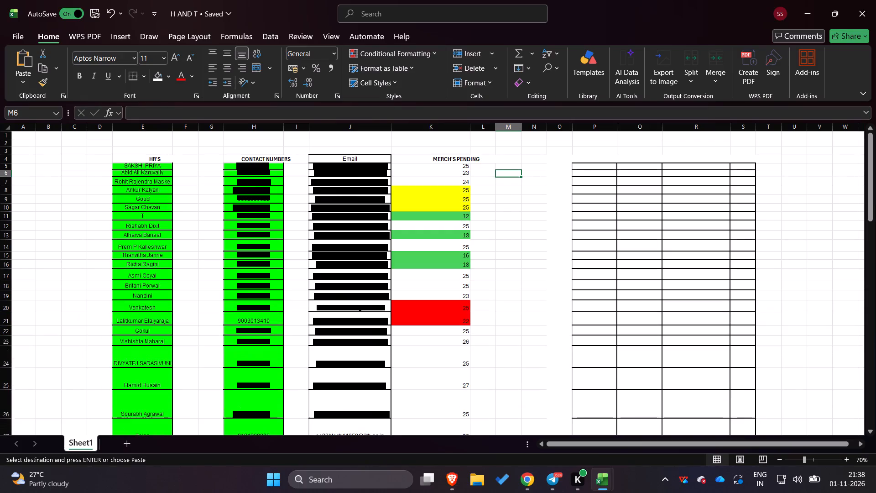
{"action": "left_click_drag", "start_coordinate": [8, 367], "coordinate": [7, 356]}
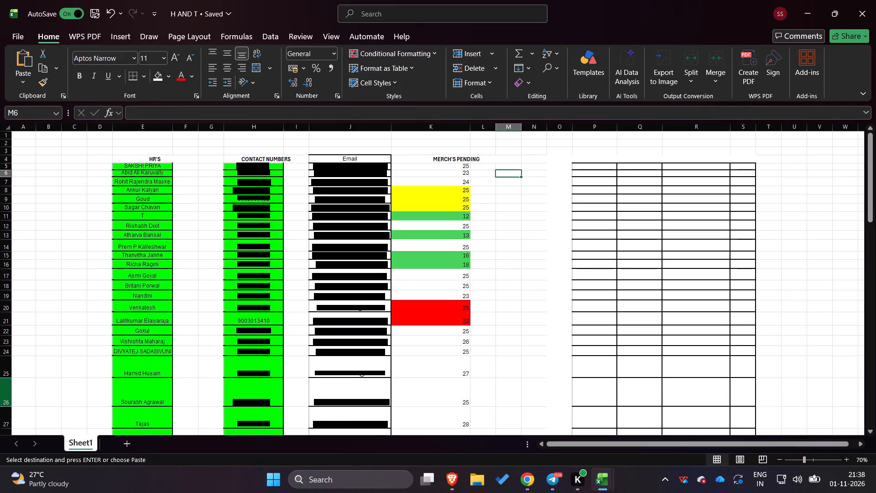
{"action": "left_click_drag", "start_coordinate": [11, 377], "coordinate": [13, 365]}
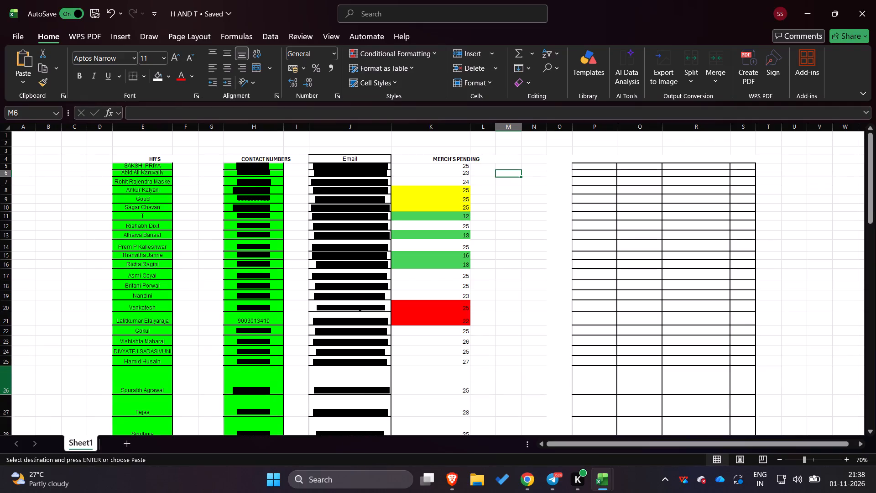
{"action": "left_click_drag", "start_coordinate": [11, 396], "coordinate": [11, 378]}
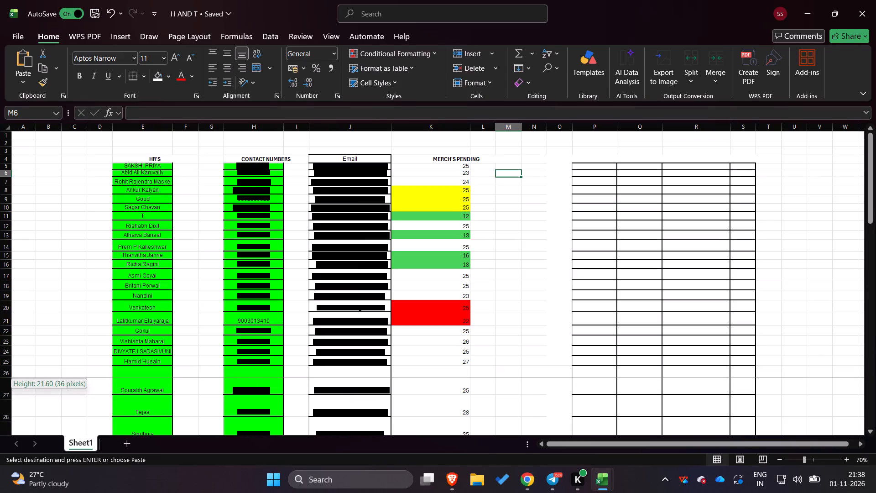
{"action": "left_click_drag", "start_coordinate": [11, 378], "coordinate": [11, 377]}
{"action": "left_click_drag", "start_coordinate": [8, 400], "coordinate": [10, 389]}
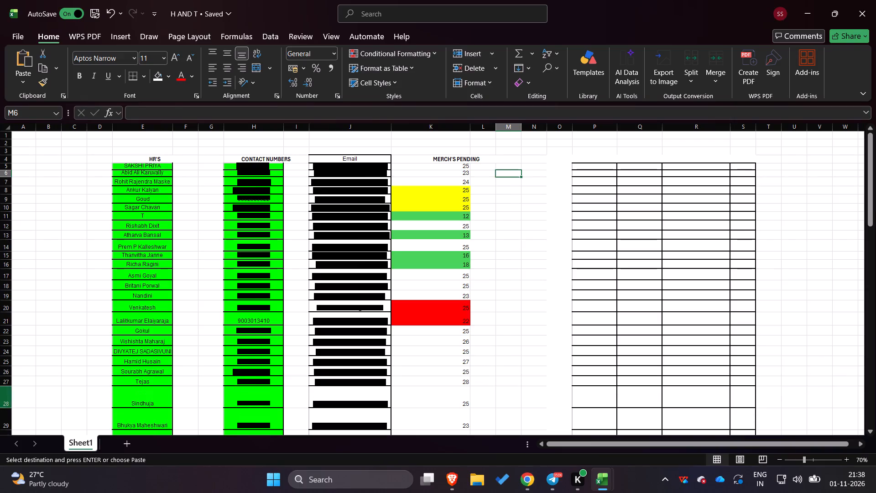
{"action": "left_click_drag", "start_coordinate": [10, 408], "coordinate": [12, 398]}
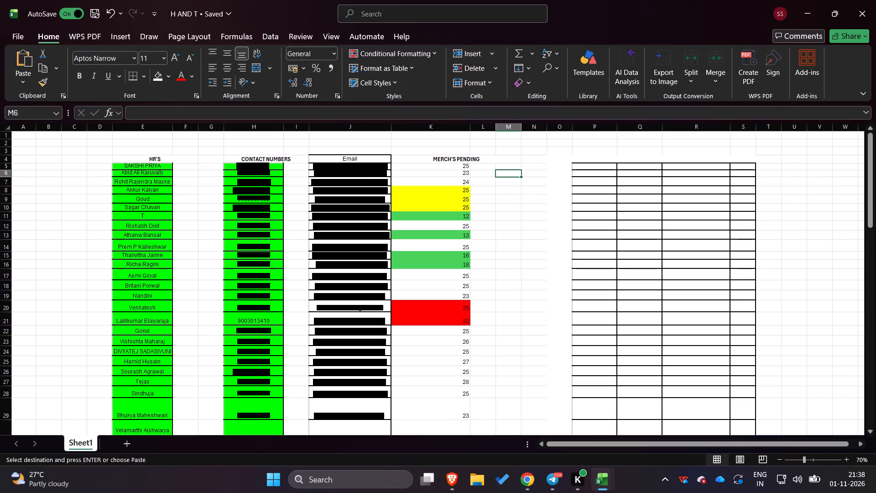
{"action": "left_click_drag", "start_coordinate": [11, 419], "coordinate": [11, 406]}
Check how far the list extends, and reduce rows 30 to 33 to about a single text line each.
{"action": "scroll", "coordinate": [11, 406], "scroll_direction": "down", "scroll_amount": 4}
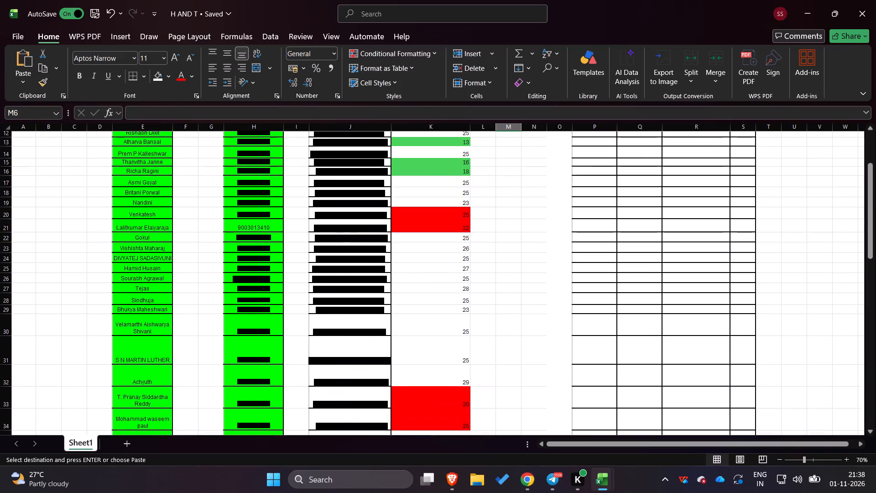
{"action": "scroll", "coordinate": [11, 406], "scroll_direction": "down", "scroll_amount": 18}
{"action": "scroll", "coordinate": [11, 406], "scroll_direction": "up", "scroll_amount": 4}
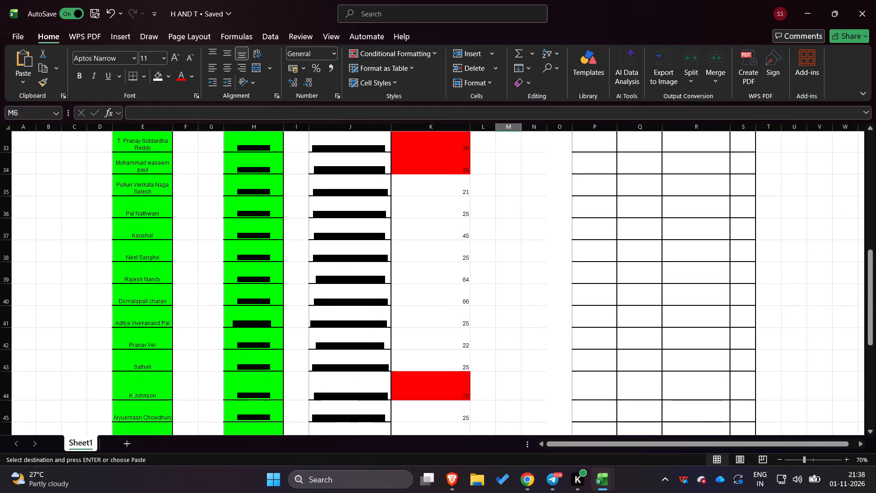
{"action": "scroll", "coordinate": [11, 406], "scroll_direction": "up", "scroll_amount": 12}
{"action": "left_click_drag", "start_coordinate": [9, 291], "coordinate": [9, 283]}
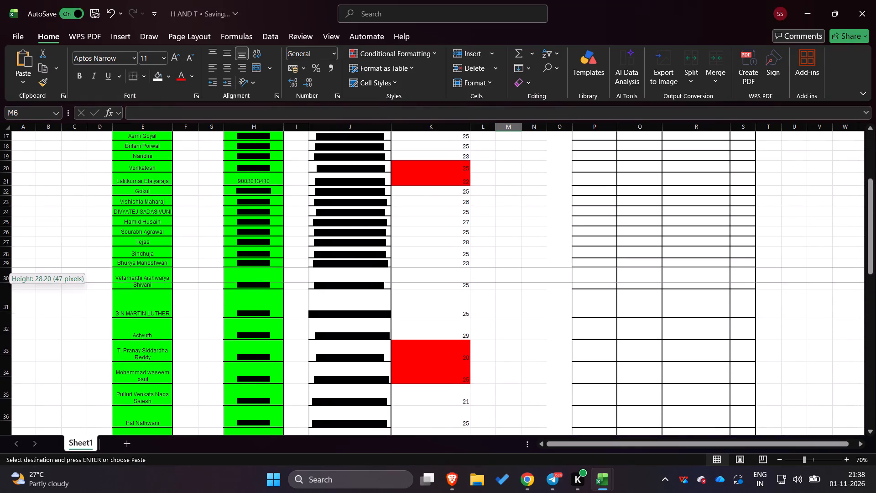
{"action": "left_click_drag", "start_coordinate": [9, 283], "coordinate": [9, 280]}
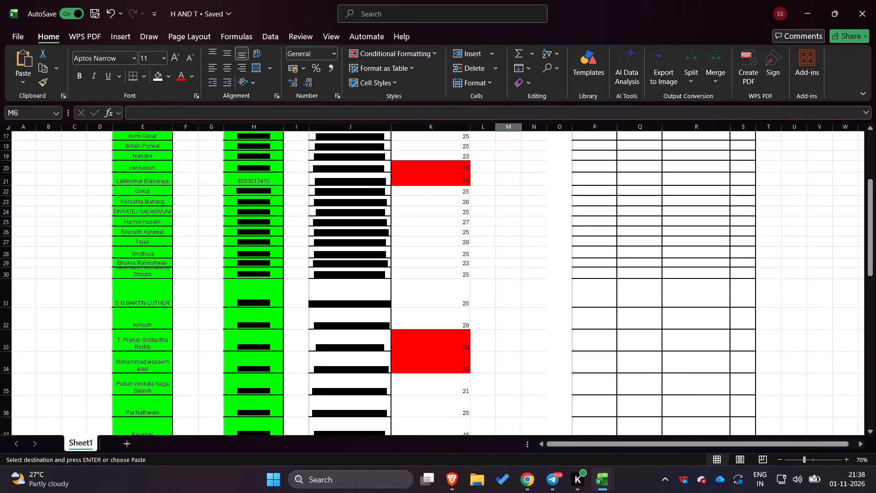
{"action": "left_click_drag", "start_coordinate": [4, 308], "coordinate": [4, 289]}
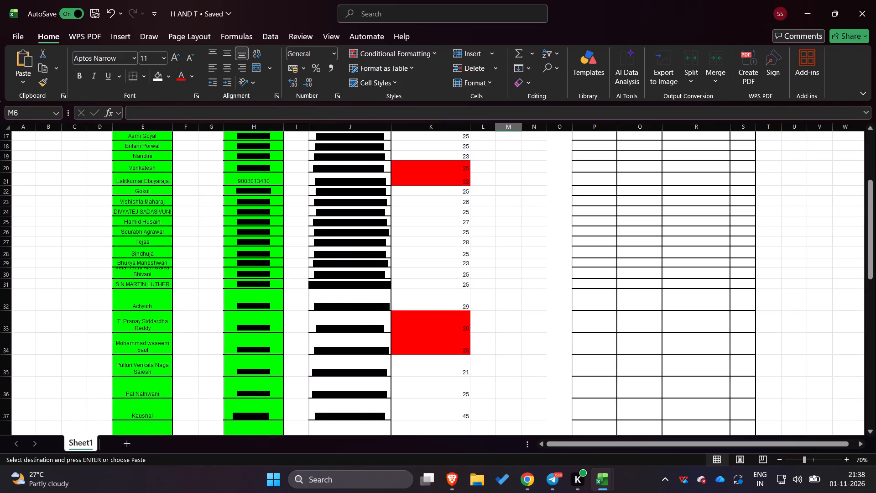
{"action": "left_click_drag", "start_coordinate": [8, 313], "coordinate": [10, 302]}
{"action": "left_click_drag", "start_coordinate": [9, 323], "coordinate": [10, 317]}
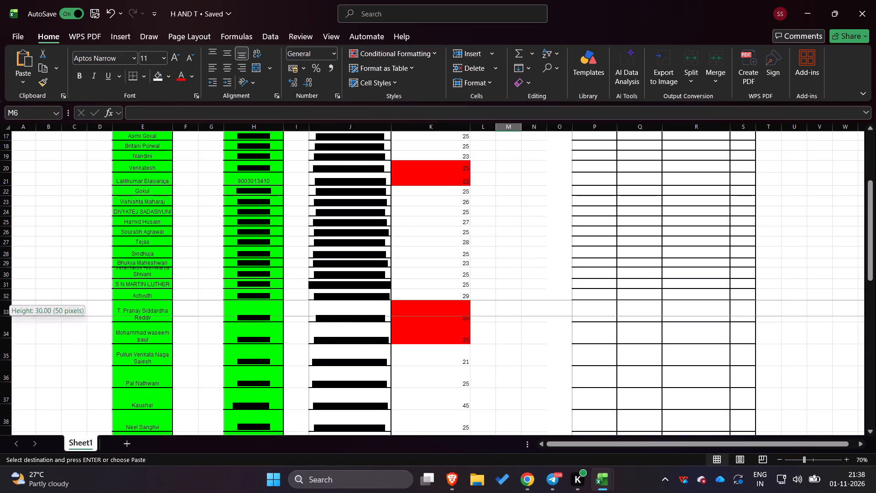
{"action": "left_click_drag", "start_coordinate": [10, 317], "coordinate": [10, 308]}
Compress rows 34 to 40 one after another to roughly one text line high.
{"action": "left_click_drag", "start_coordinate": [10, 328], "coordinate": [10, 324]}
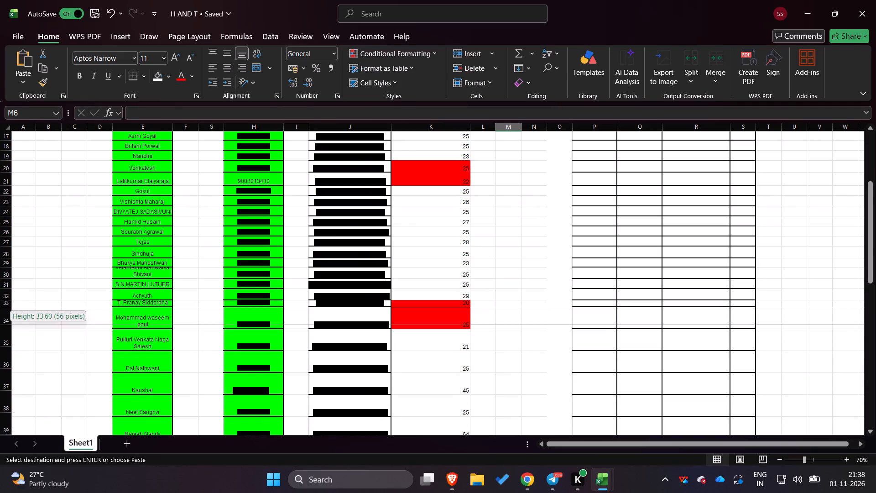
{"action": "left_click_drag", "start_coordinate": [10, 324], "coordinate": [10, 315]}
{"action": "left_click_drag", "start_coordinate": [10, 340], "coordinate": [10, 330]}
{"action": "left_click_drag", "start_coordinate": [10, 350], "coordinate": [10, 337]}
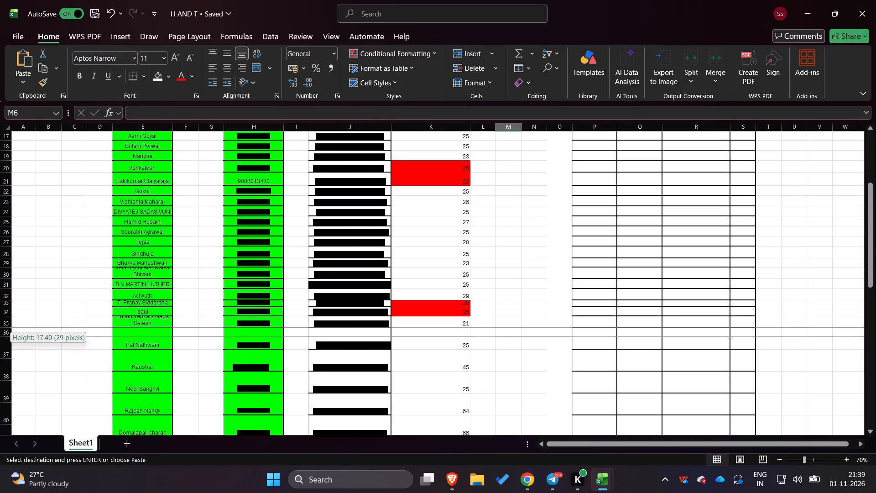
{"action": "left_click_drag", "start_coordinate": [10, 337], "coordinate": [10, 336]}
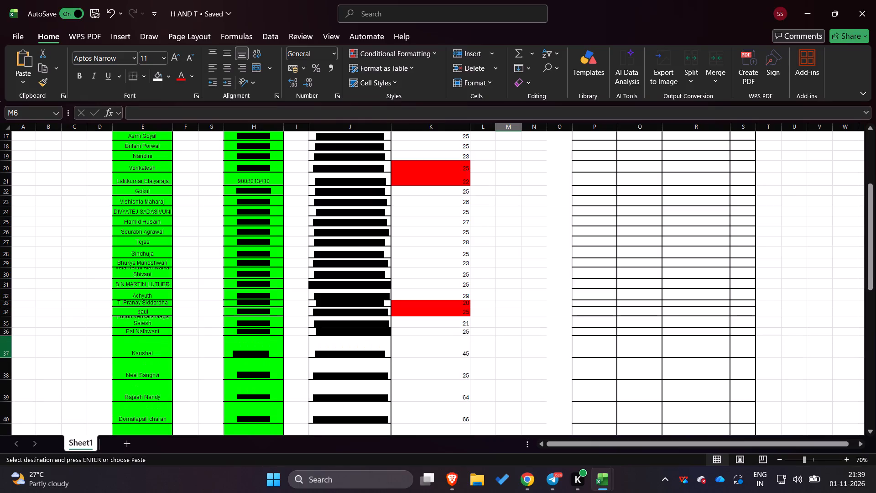
{"action": "left_click_drag", "start_coordinate": [11, 357], "coordinate": [15, 343]}
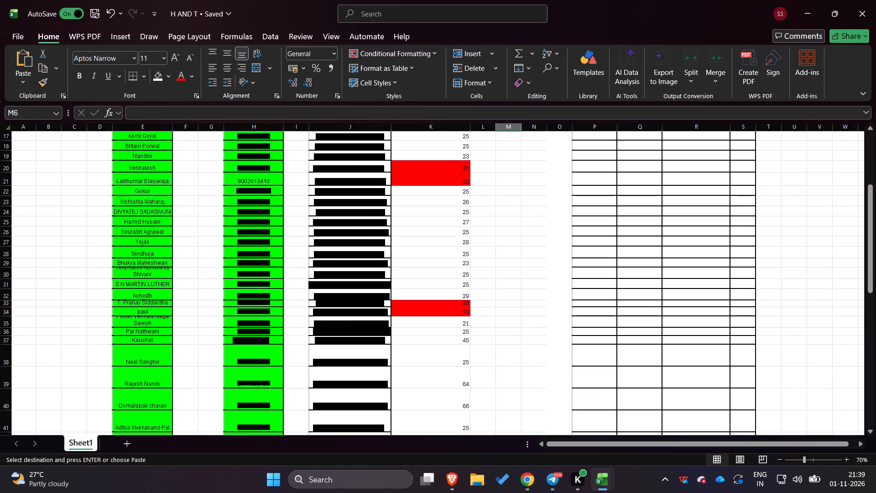
{"action": "left_click_drag", "start_coordinate": [9, 365], "coordinate": [10, 351]}
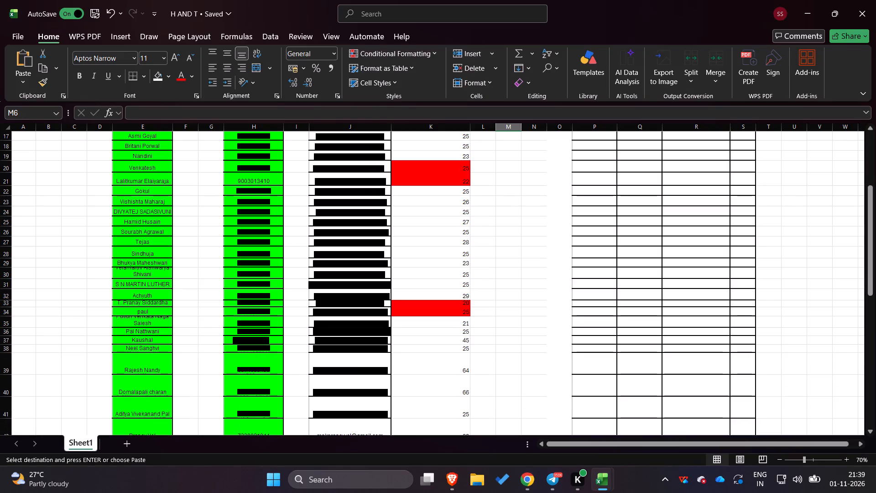
{"action": "left_click_drag", "start_coordinate": [10, 373], "coordinate": [11, 359]}
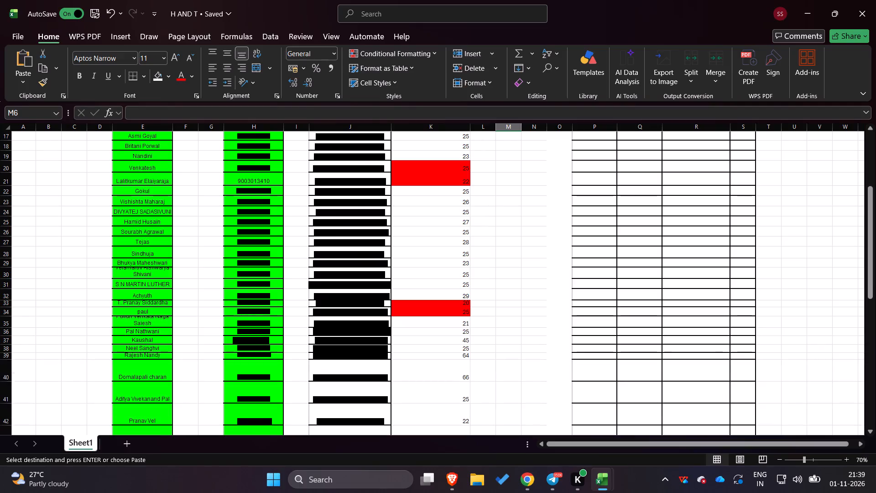
{"action": "left_click_drag", "start_coordinate": [9, 381], "coordinate": [12, 366]}
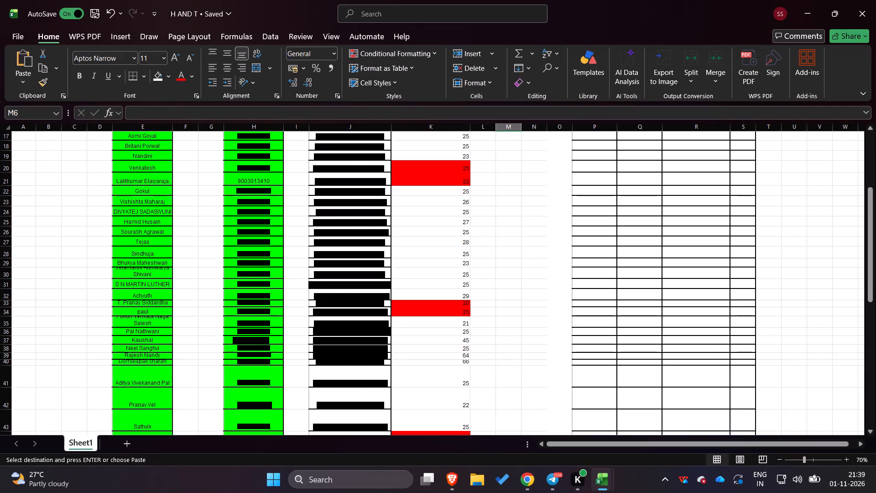
Adjust row 40 to fit its text line, and shrink rows 41 to 43 individually to about one text line high.
{"action": "left_click", "coordinate": [10, 366]}
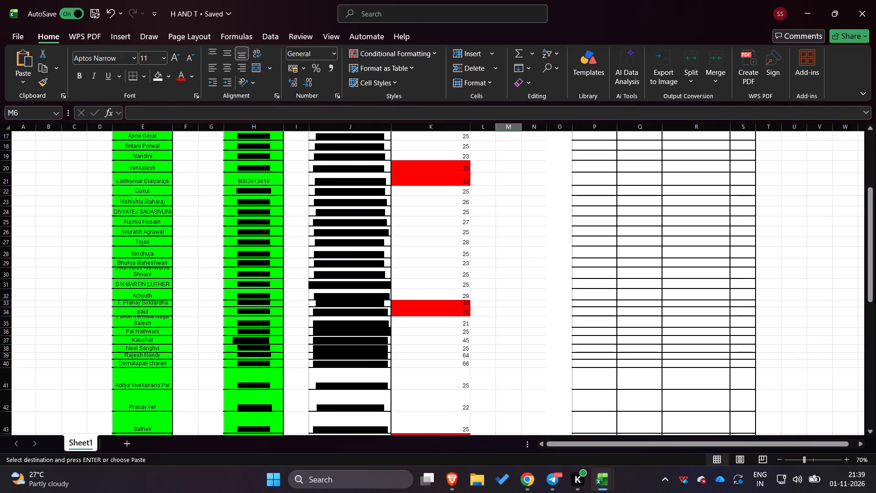
{"action": "left_click_drag", "start_coordinate": [5, 390], "coordinate": [7, 377]}
{"action": "scroll", "coordinate": [7, 377], "scroll_direction": "down", "scroll_amount": 1}
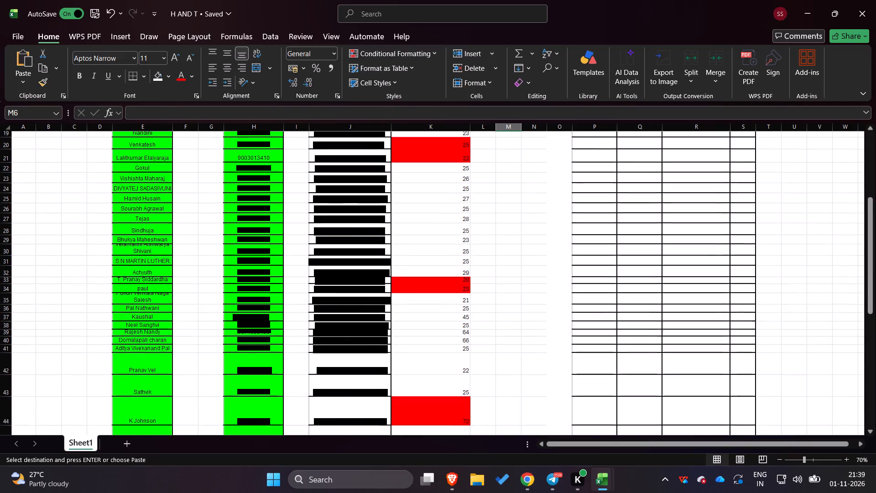
{"action": "scroll", "coordinate": [7, 377], "scroll_direction": "down", "scroll_amount": 13}
{"action": "scroll", "coordinate": [7, 377], "scroll_direction": "up", "scroll_amount": 4}
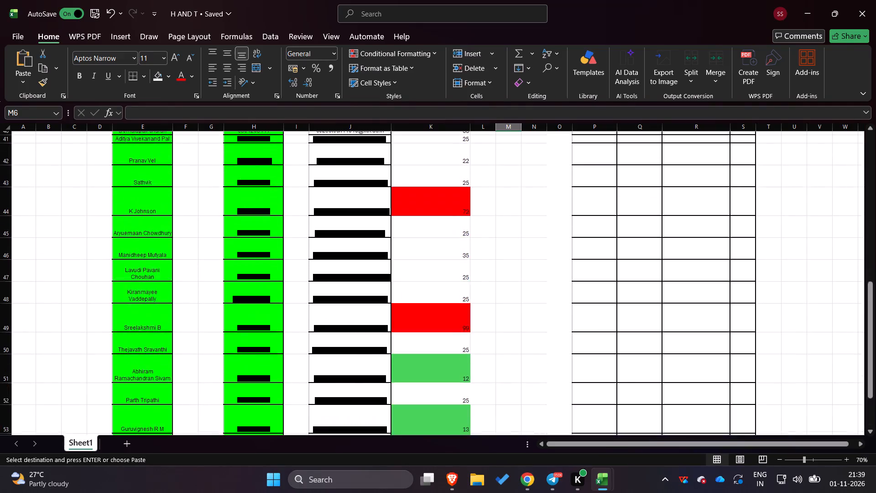
{"action": "scroll", "coordinate": [7, 377], "scroll_direction": "up", "scroll_amount": 3}
{"action": "left_click_drag", "start_coordinate": [6, 235], "coordinate": [7, 233]}
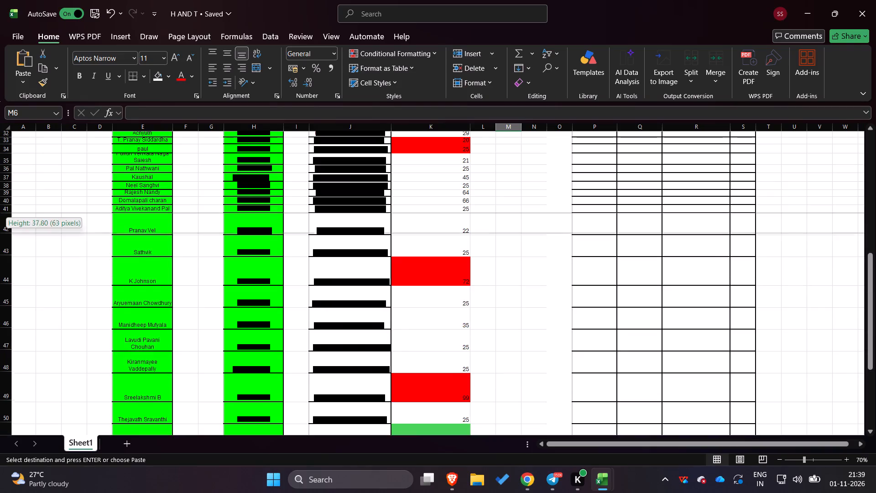
{"action": "left_click_drag", "start_coordinate": [7, 233], "coordinate": [11, 221]}
{"action": "left_click_drag", "start_coordinate": [8, 244], "coordinate": [10, 233]}
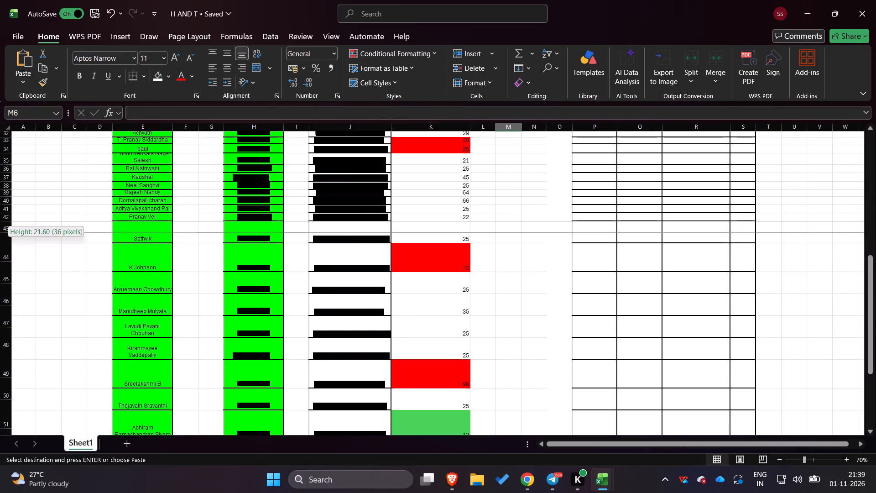
{"action": "left_click_drag", "start_coordinate": [10, 233], "coordinate": [11, 233]}
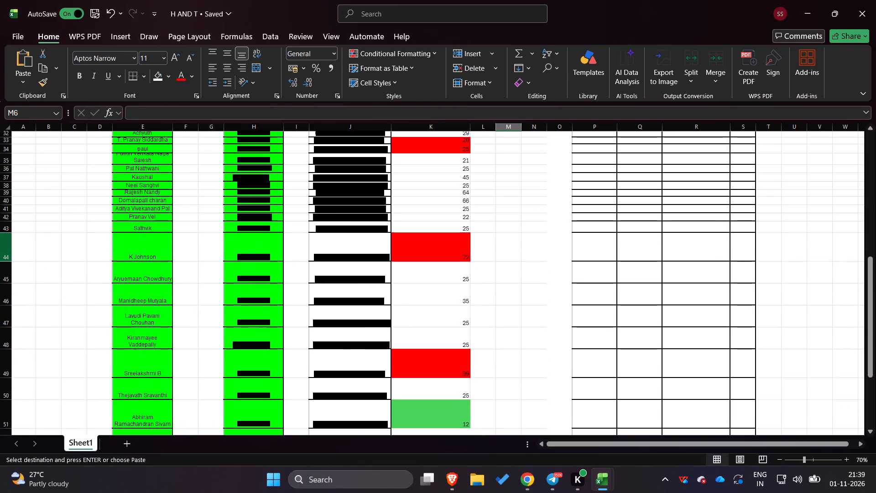
Reduce rows 44 to 49 one at a time to roughly one text line high, matching the compact rows above.
{"action": "left_click_drag", "start_coordinate": [5, 261], "coordinate": [10, 242]}
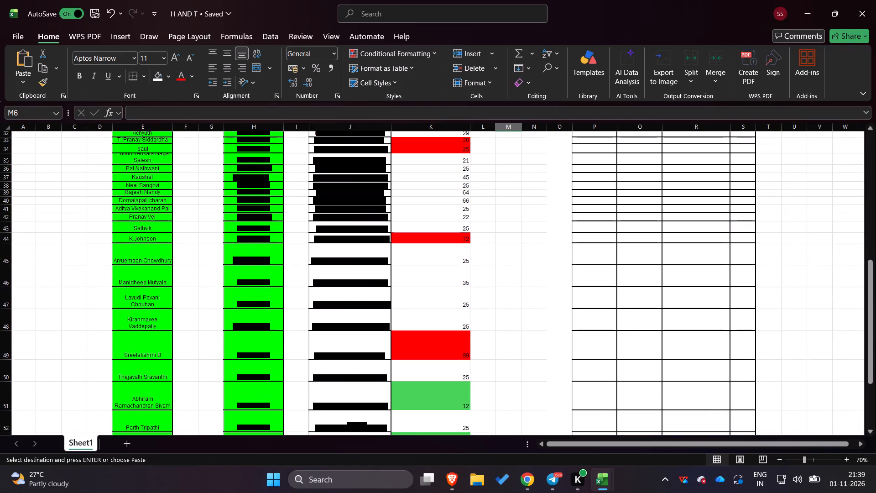
{"action": "left_click_drag", "start_coordinate": [7, 266], "coordinate": [9, 254]}
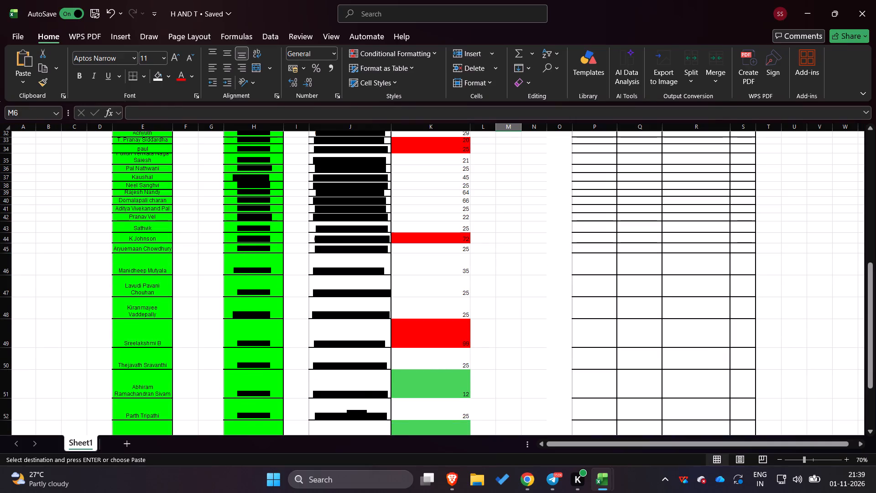
{"action": "left_click_drag", "start_coordinate": [9, 274], "coordinate": [10, 263]}
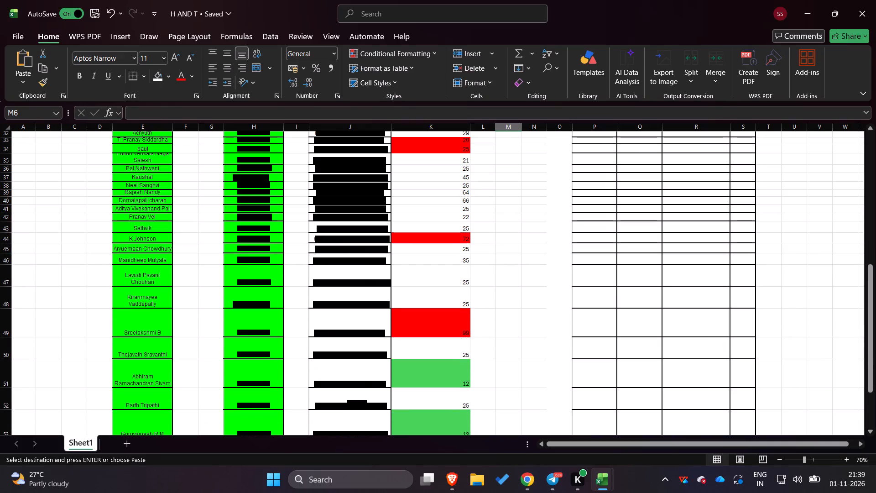
{"action": "left_click_drag", "start_coordinate": [6, 287], "coordinate": [9, 274]}
{"action": "left_click_drag", "start_coordinate": [6, 296], "coordinate": [8, 283]}
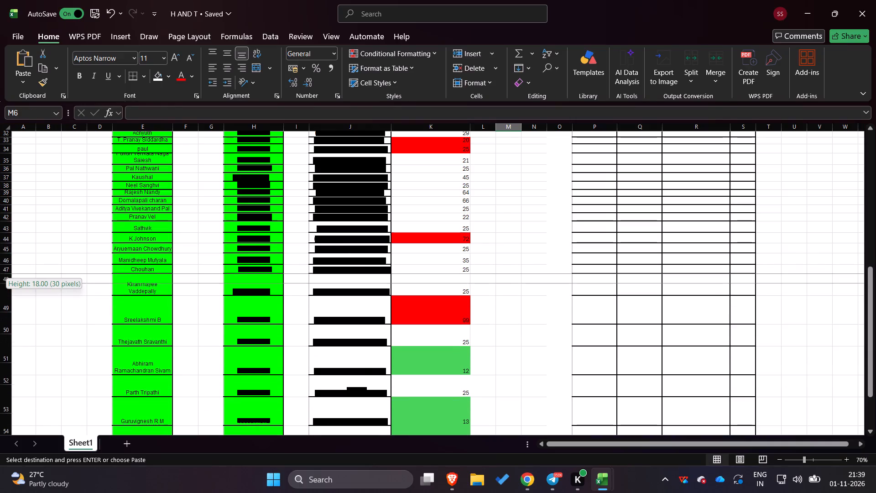
{"action": "left_click_drag", "start_coordinate": [8, 283], "coordinate": [8, 283]}
{"action": "left_click_drag", "start_coordinate": [6, 310], "coordinate": [9, 297]}
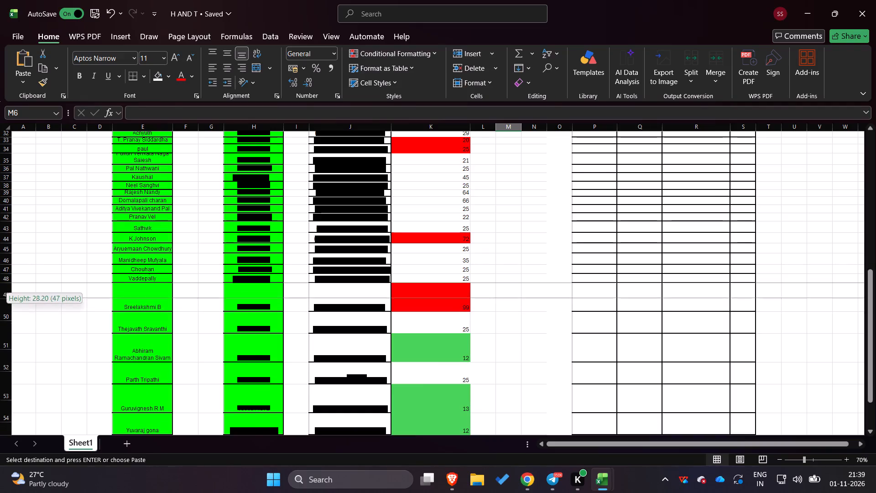
{"action": "left_click_drag", "start_coordinate": [9, 297], "coordinate": [10, 293]}
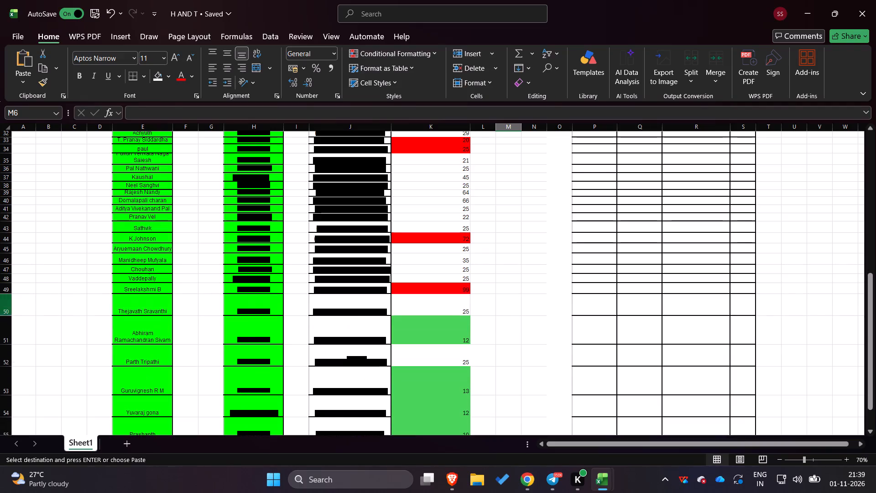
Compress rows 50 to 55, the last entries of the list, to about one text line each, finishing on empty cell A59.
{"action": "left_click_drag", "start_coordinate": [3, 317], "coordinate": [7, 304]}
{"action": "left_click_drag", "start_coordinate": [3, 330], "coordinate": [8, 313]}
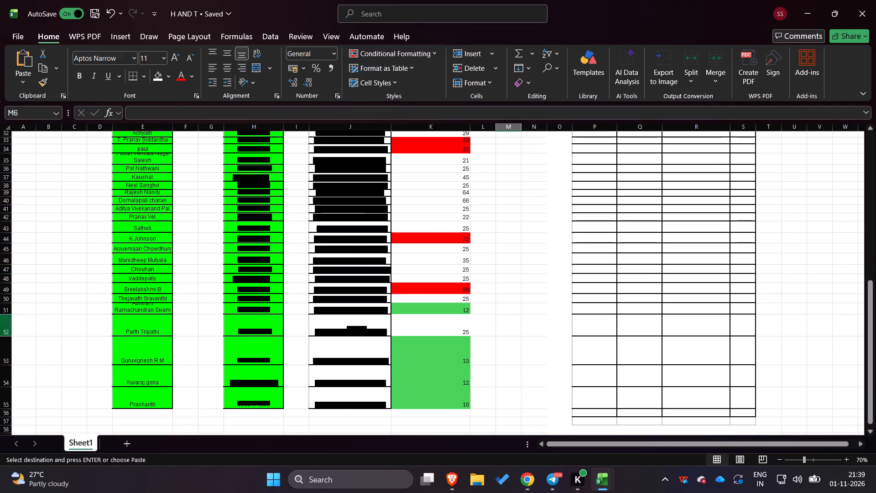
{"action": "left_click", "coordinate": [8, 340]}
{"action": "left_click_drag", "start_coordinate": [8, 336], "coordinate": [10, 326]}
{"action": "left_click_drag", "start_coordinate": [9, 354], "coordinate": [11, 337]}
{"action": "left_click_drag", "start_coordinate": [8, 359], "coordinate": [10, 348]}
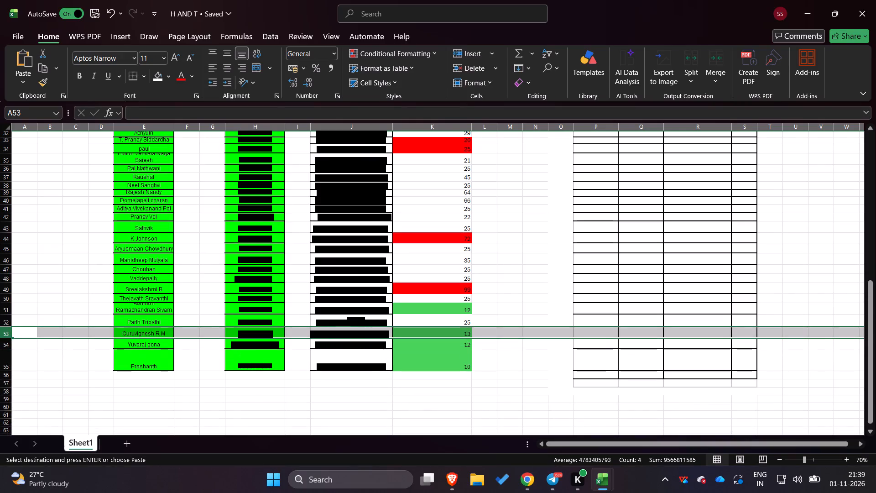
{"action": "left_click_drag", "start_coordinate": [9, 370], "coordinate": [10, 357]}
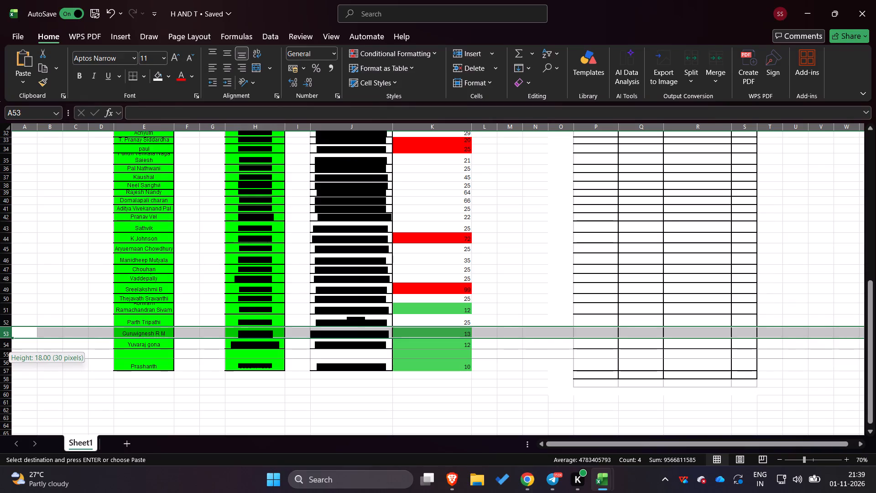
{"action": "left_click_drag", "start_coordinate": [10, 357], "coordinate": [9, 359]}
{"action": "left_click", "coordinate": [36, 388]}
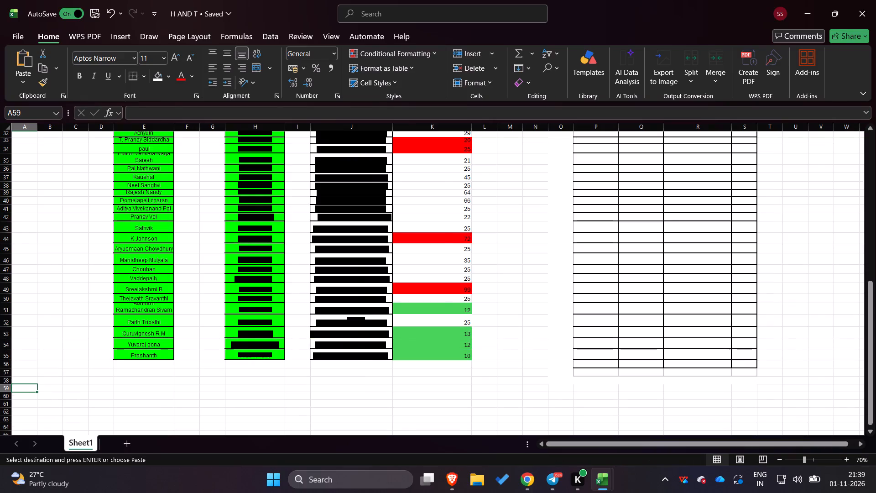
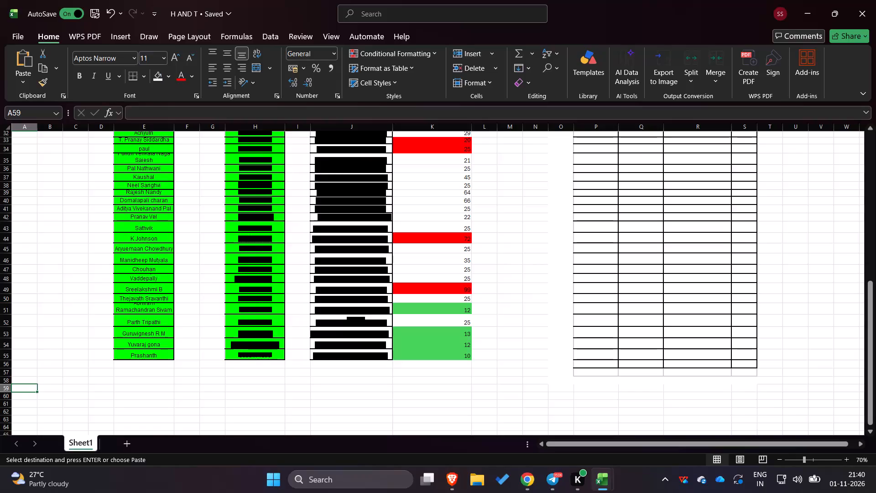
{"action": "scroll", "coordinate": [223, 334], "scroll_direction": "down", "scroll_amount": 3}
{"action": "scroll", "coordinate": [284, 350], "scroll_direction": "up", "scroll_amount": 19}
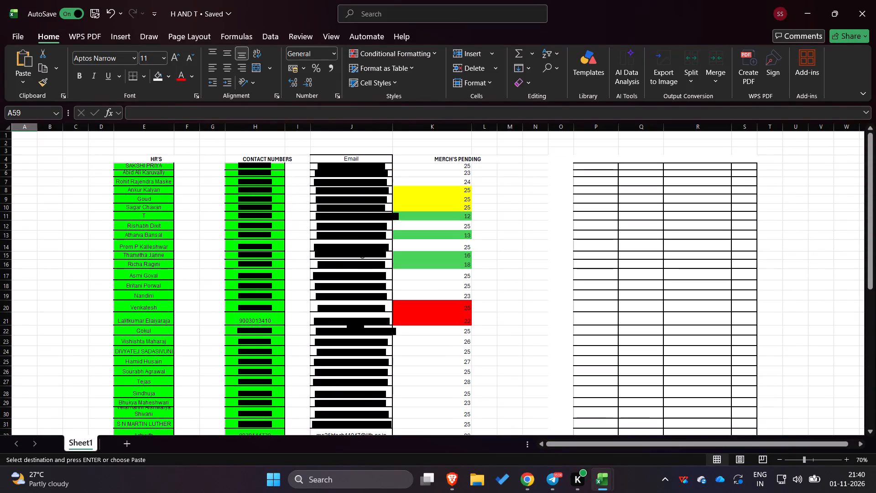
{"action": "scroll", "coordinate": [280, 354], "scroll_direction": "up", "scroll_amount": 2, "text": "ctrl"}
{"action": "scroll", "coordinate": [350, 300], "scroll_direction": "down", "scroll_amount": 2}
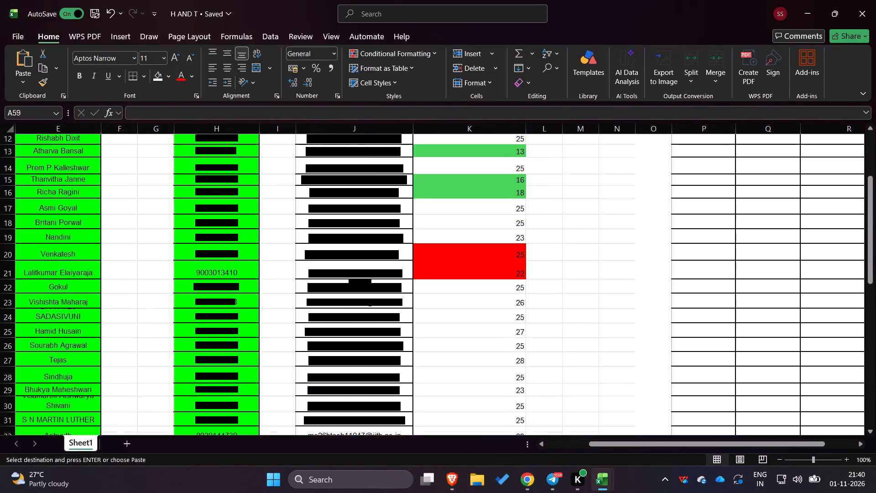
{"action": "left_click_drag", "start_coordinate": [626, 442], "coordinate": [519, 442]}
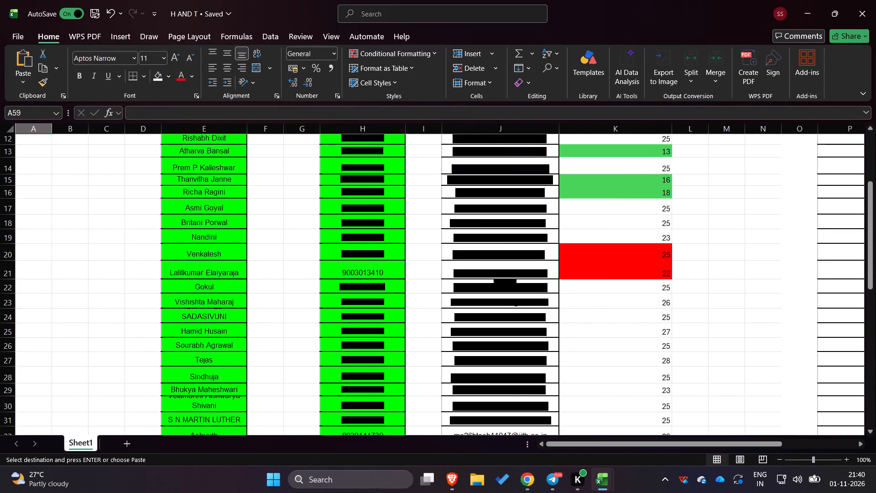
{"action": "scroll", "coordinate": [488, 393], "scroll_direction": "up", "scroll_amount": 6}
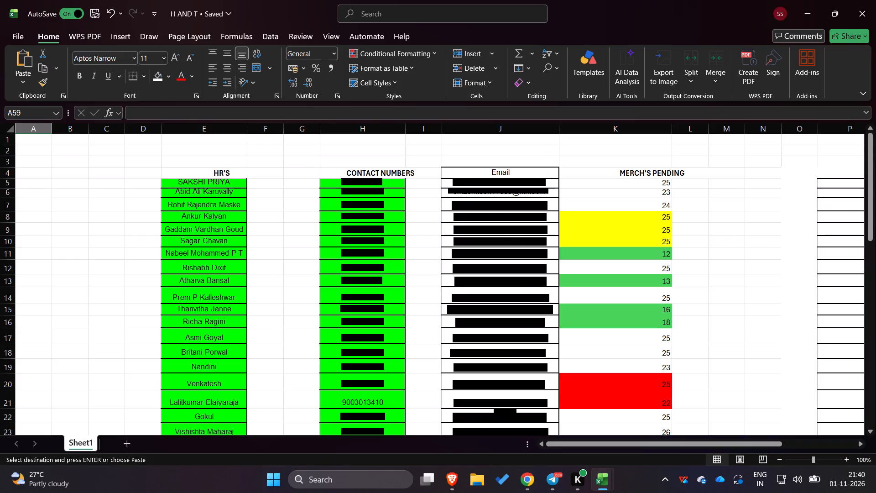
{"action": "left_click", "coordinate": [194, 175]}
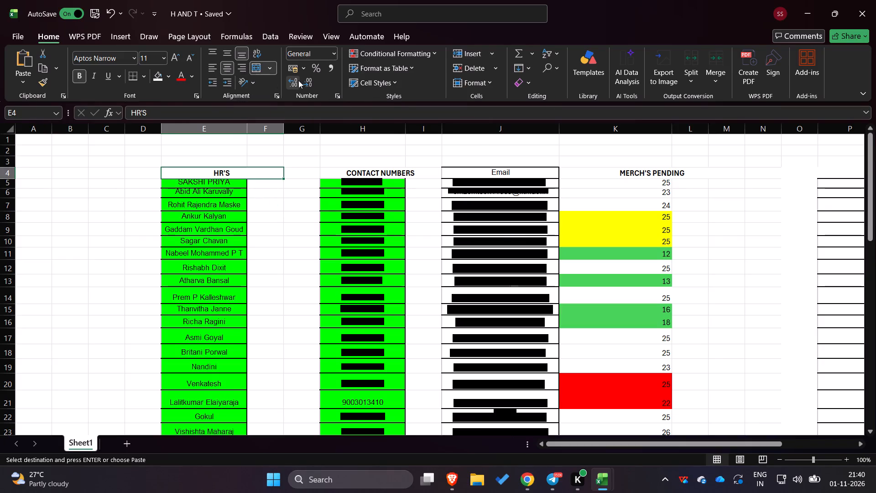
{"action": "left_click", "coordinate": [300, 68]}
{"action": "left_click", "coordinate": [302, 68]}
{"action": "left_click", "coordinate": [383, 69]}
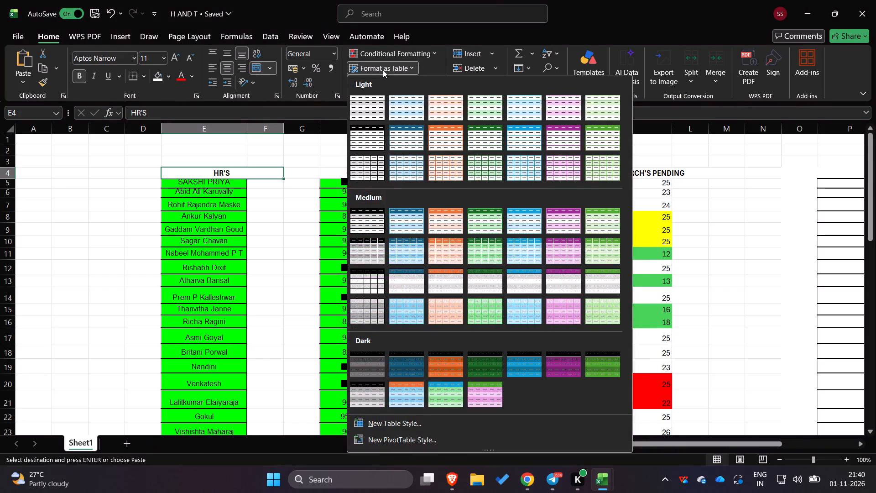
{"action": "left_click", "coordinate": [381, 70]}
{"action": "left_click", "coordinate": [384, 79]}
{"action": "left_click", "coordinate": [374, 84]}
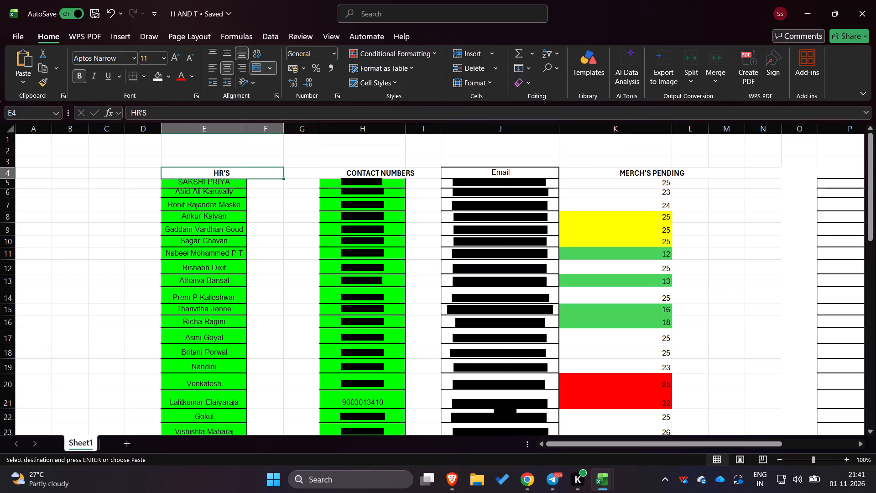
Increase the heights of header row 4 and of rows 5, 6 and 33 to fit their text.
{"action": "left_click_drag", "start_coordinate": [3, 178], "coordinate": [3, 185]}
{"action": "left_click_drag", "start_coordinate": [6, 185], "coordinate": [6, 181]}
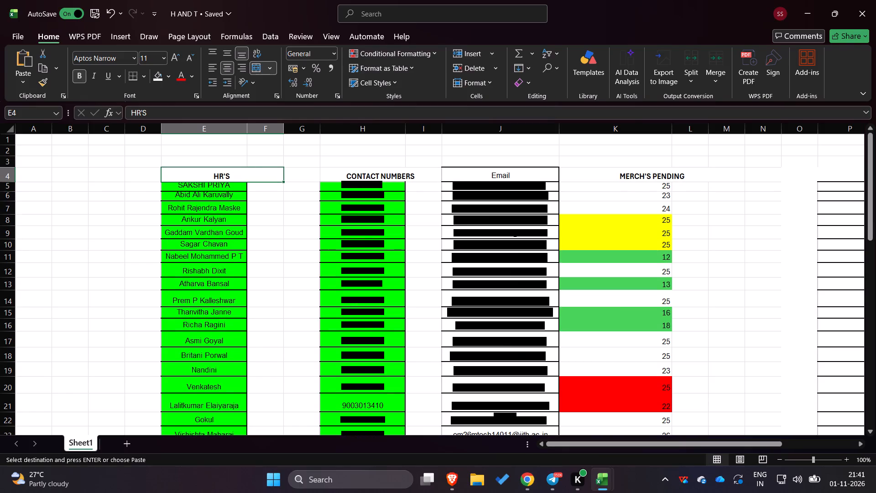
{"action": "left_click_drag", "start_coordinate": [5, 189], "coordinate": [6, 199]}
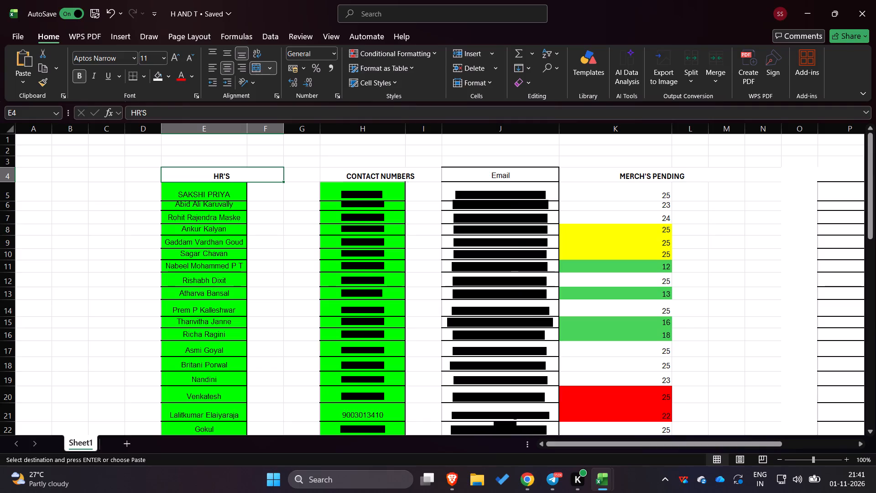
{"action": "left_click", "coordinate": [10, 201]}
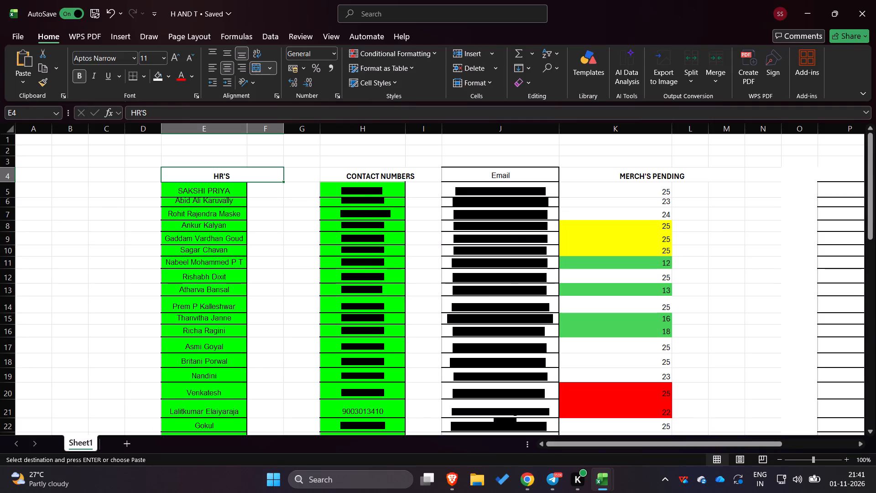
{"action": "left_click", "coordinate": [10, 205]}
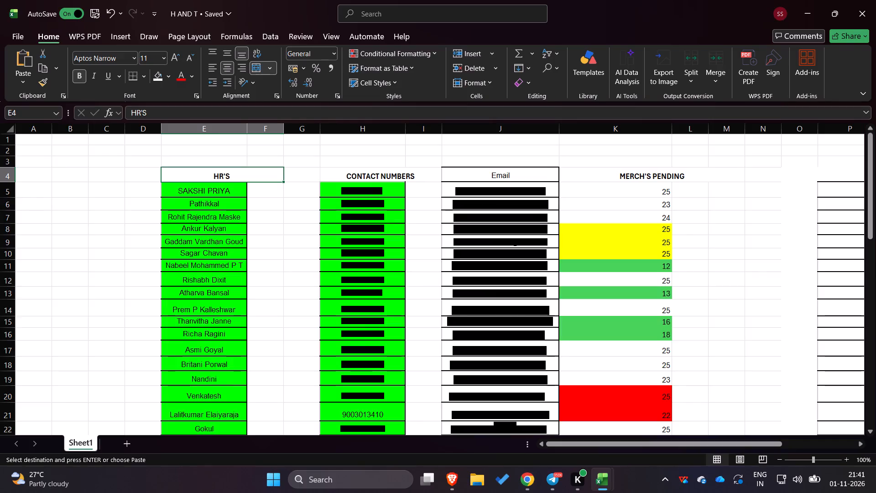
{"action": "scroll", "coordinate": [473, 307], "scroll_direction": "down", "scroll_amount": 12}
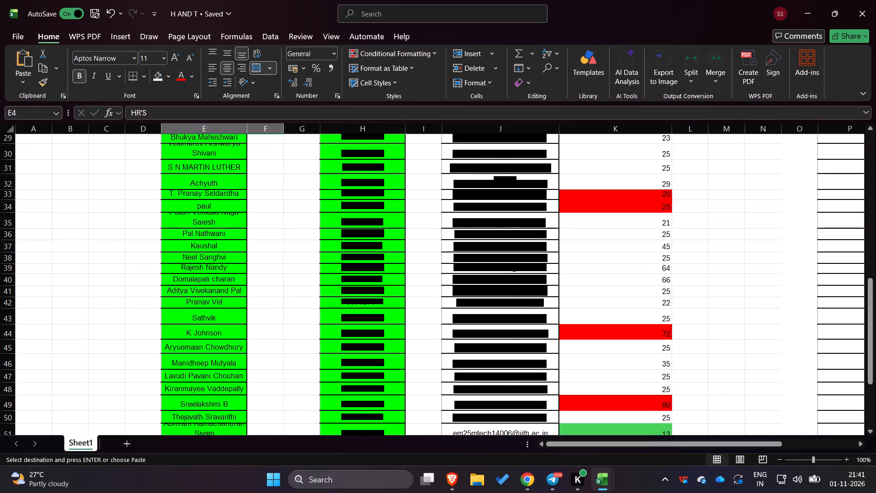
{"action": "left_click", "coordinate": [13, 199]}
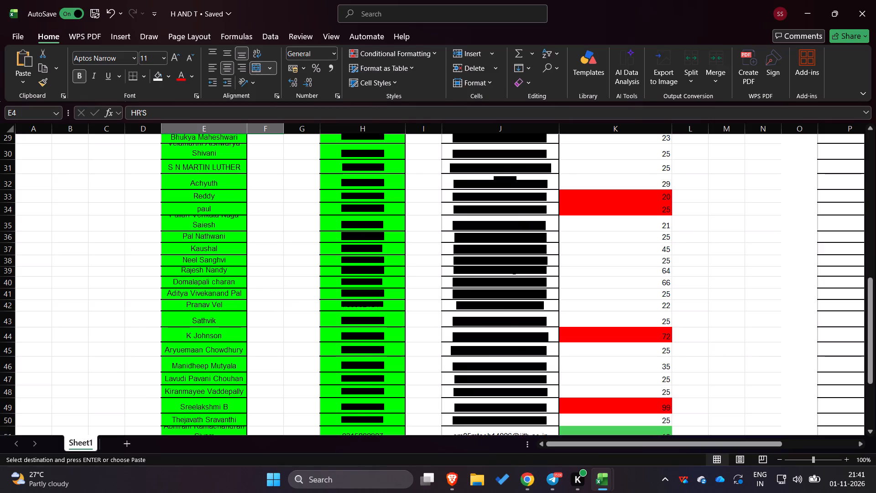
Examine the whole list down to its last entries and across to the empty bordered columns for layout and row heights.
{"action": "scroll", "coordinate": [0, 299], "scroll_direction": "down", "scroll_amount": 5}
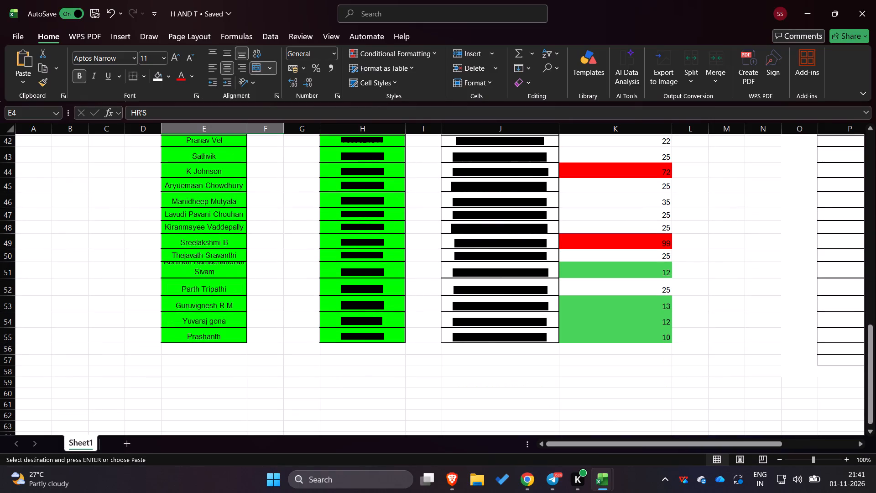
{"action": "scroll", "coordinate": [0, 299], "scroll_direction": "up", "scroll_amount": 16}
{"action": "scroll", "coordinate": [0, 299], "scroll_direction": "up", "scroll_amount": 5}
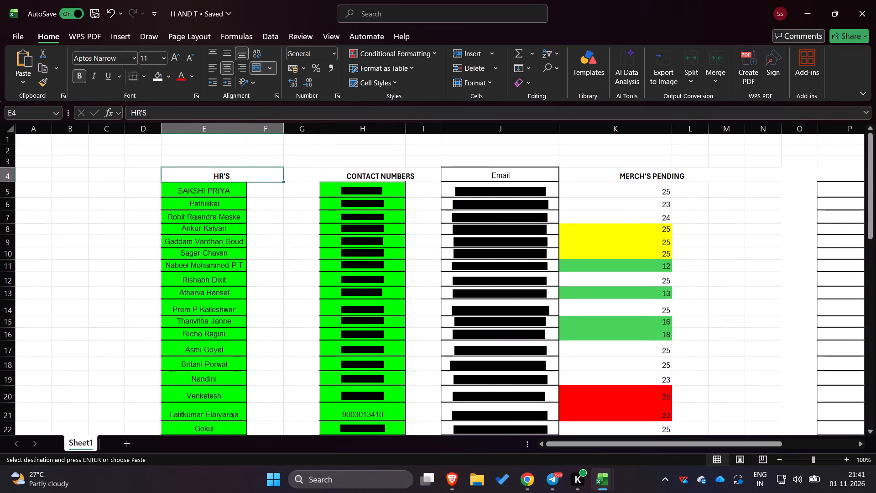
{"action": "left_click_drag", "start_coordinate": [644, 446], "coordinate": [720, 442]}
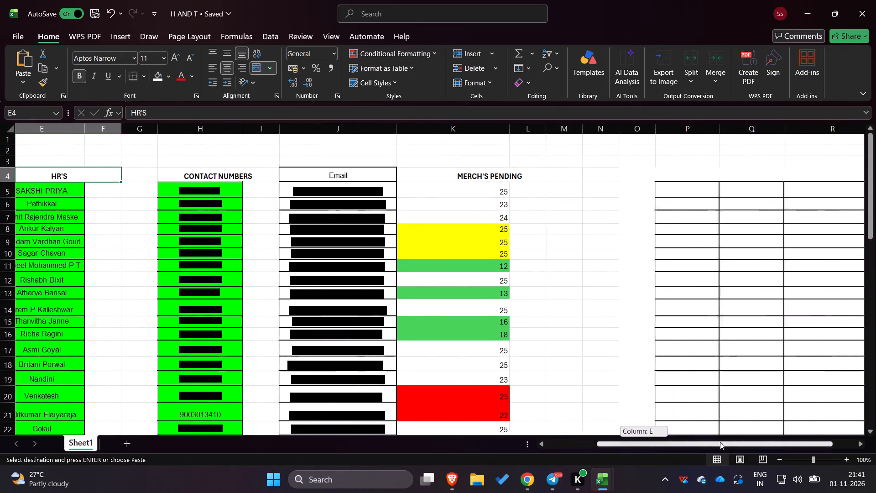
{"action": "left_click_drag", "start_coordinate": [720, 442], "coordinate": [609, 435]}
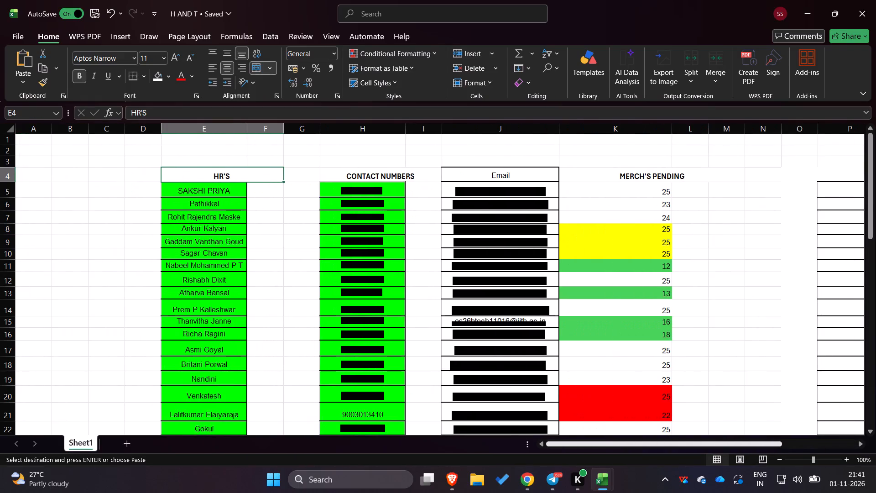
{"action": "scroll", "coordinate": [495, 344], "scroll_direction": "down", "scroll_amount": 6}
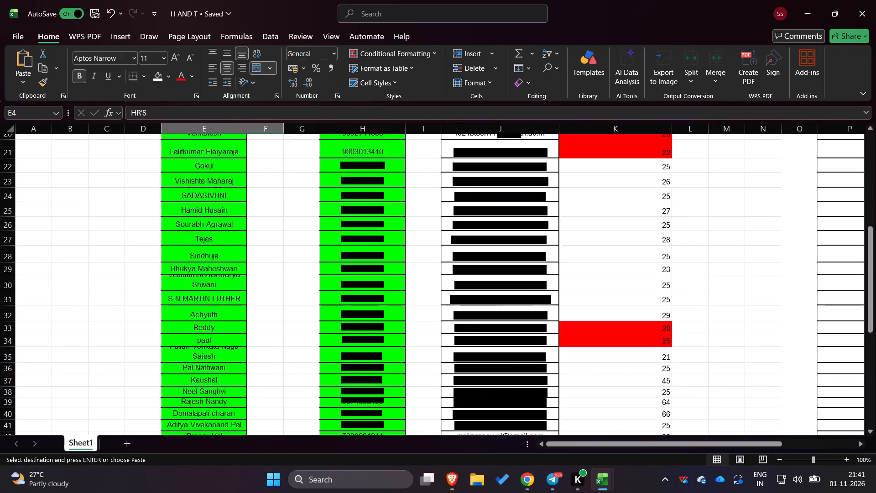
{"action": "scroll", "coordinate": [443, 320], "scroll_direction": "down", "scroll_amount": 3}
{"action": "scroll", "coordinate": [412, 315], "scroll_direction": "up", "scroll_amount": 7}
{"action": "scroll", "coordinate": [412, 315], "scroll_direction": "down", "scroll_amount": 16}
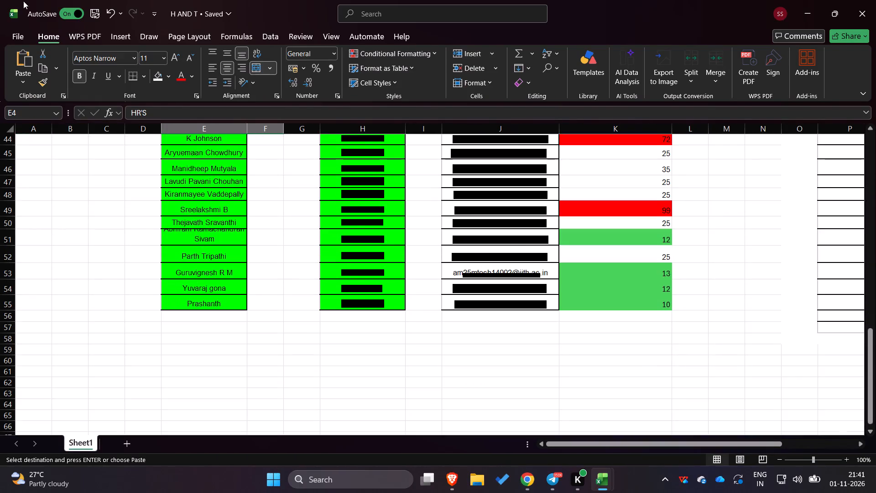
Open the HR;s workbook to consult its roll number column, and return to the H AND T workbook.
{"action": "left_click", "coordinate": [27, 27]}
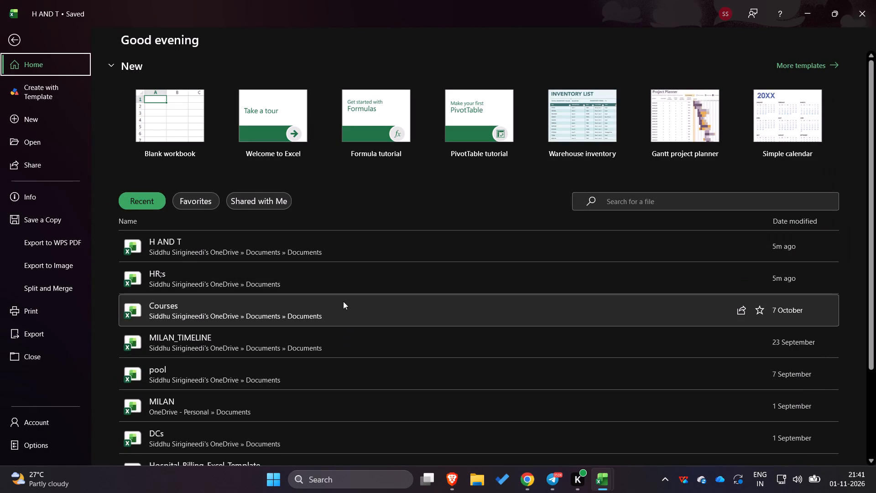
{"action": "left_click", "coordinate": [347, 287]}
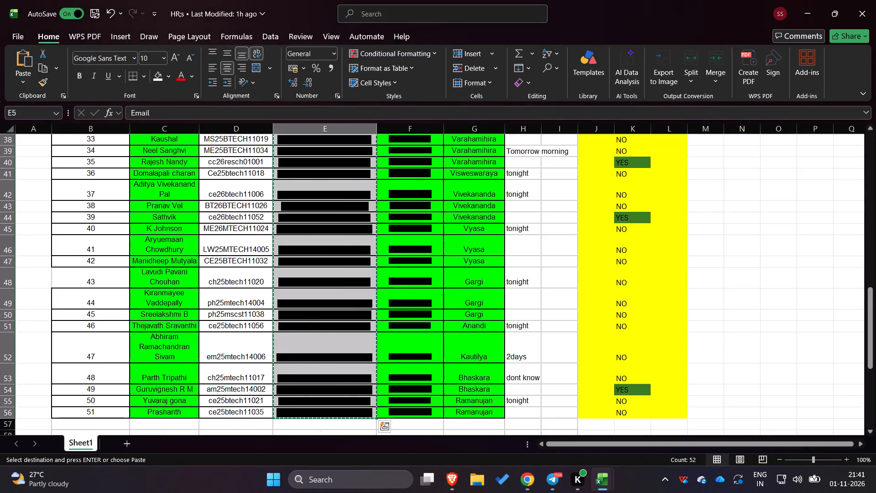
{"action": "scroll", "coordinate": [507, 370], "scroll_direction": "up", "scroll_amount": 17}
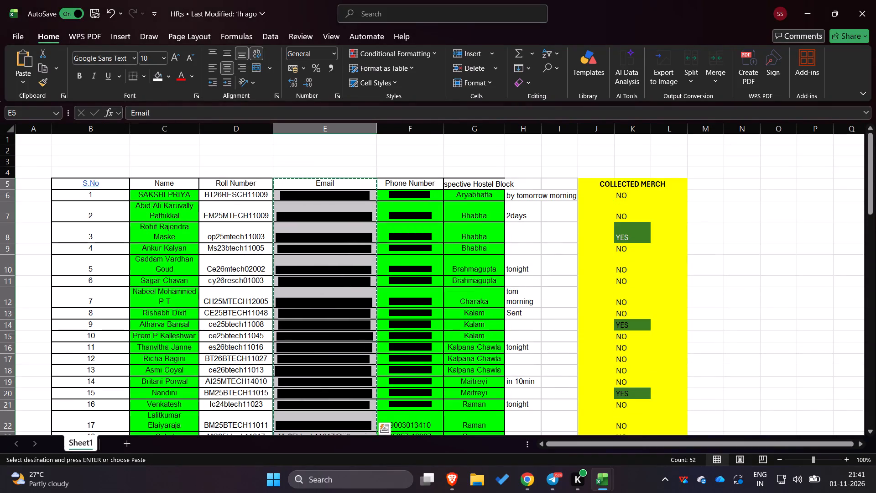
{"action": "scroll", "coordinate": [261, 240], "scroll_direction": "down", "scroll_amount": 3}
{"action": "scroll", "coordinate": [261, 240], "scroll_direction": "up", "scroll_amount": 6}
{"action": "left_click", "coordinate": [24, 32]}
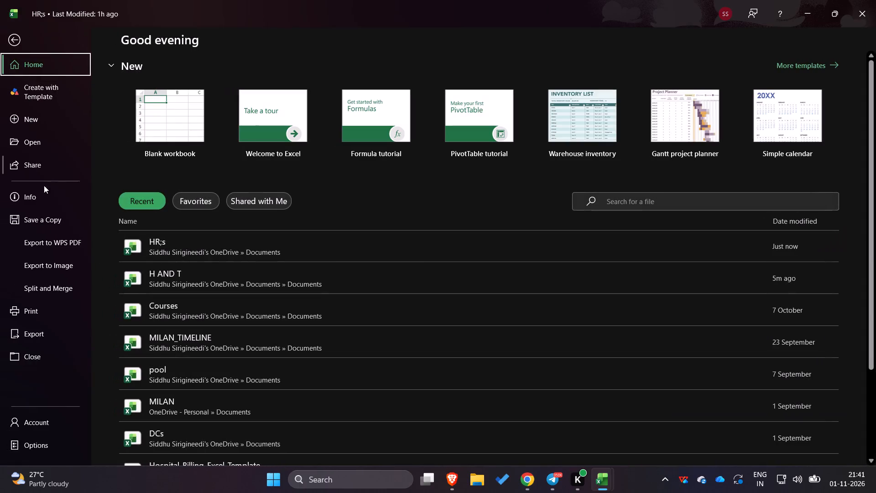
{"action": "left_click", "coordinate": [148, 273]}
Enter the column heading ROLL NO in cell N4, beyond the MERCH'S PENDING heading.
{"action": "scroll", "coordinate": [438, 329], "scroll_direction": "up", "scroll_amount": 19}
{"action": "left_click", "coordinate": [716, 179]}
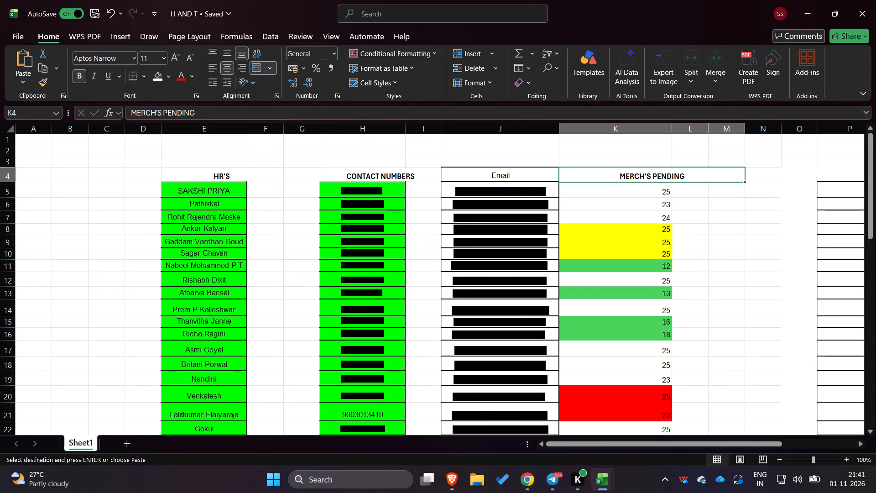
{"action": "left_click", "coordinate": [760, 175]}
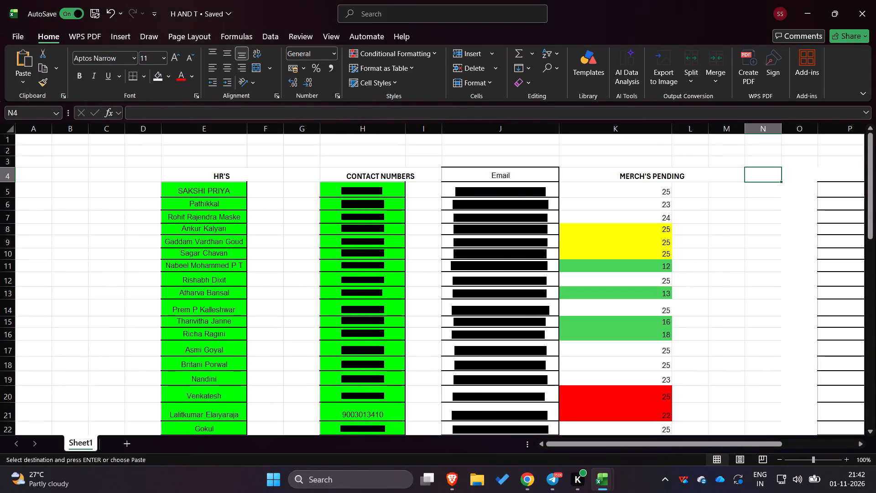
{"action": "type", "text": "RO;L"}
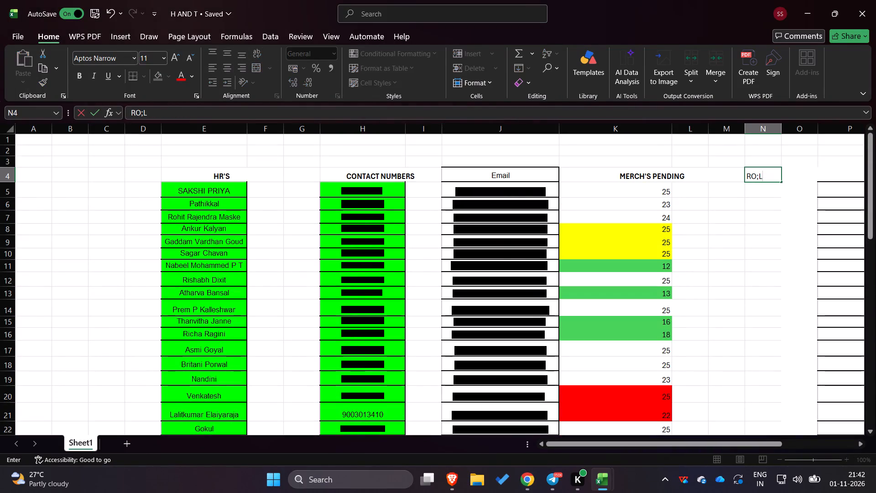
{"action": "key", "text": "BackSpace"}
{"action": "key", "text": "BackSpace"}
{"action": "type", "text": "LL OI"}
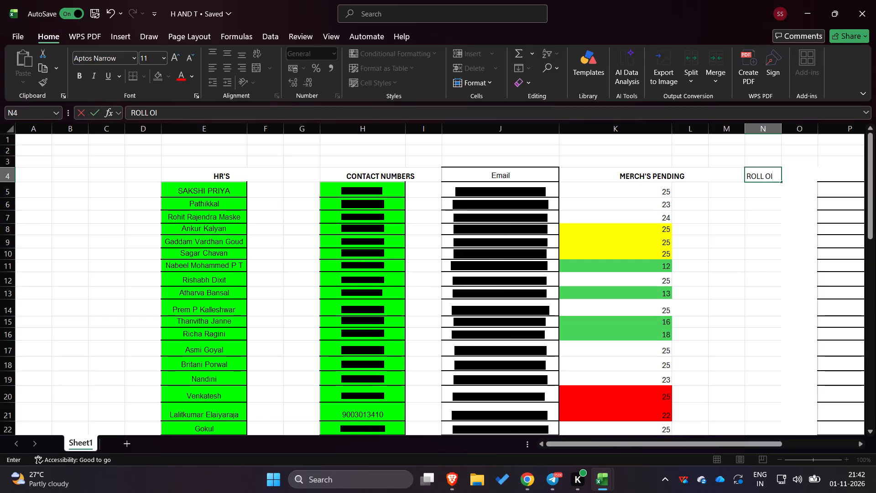
{"action": "key", "text": "BackSpace"}
{"action": "key", "text": "BackSpace"}
{"action": "type", "text": "NO"}
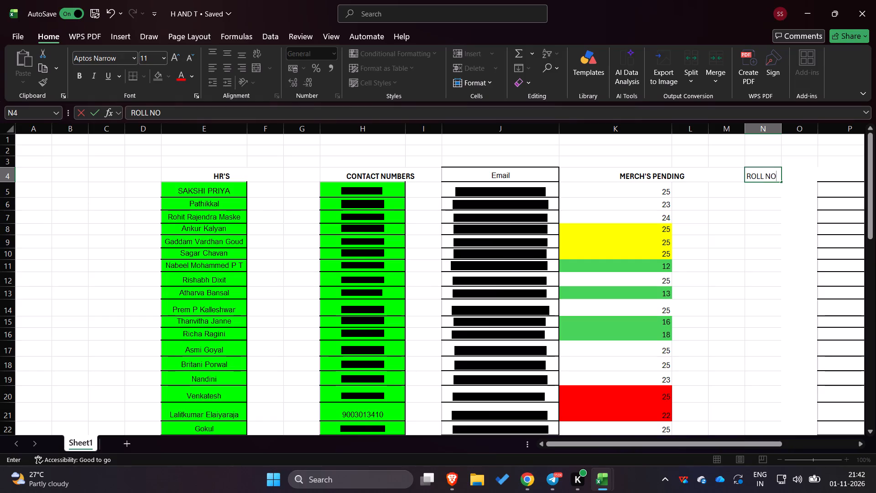
Enter the roll number prefixes BT26RESCH in N5 and EM25MTECH in N6, finishing on cell N7.
{"action": "left_click", "coordinate": [760, 189]}
{"action": "type", "text": "BT"}
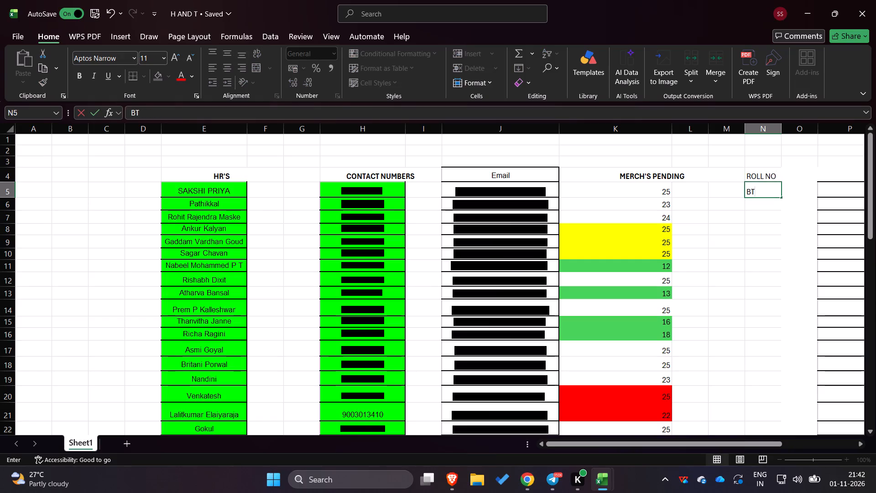
{"action": "type", "text": "26"}
{"action": "type", "text": "RESCH"}
{"action": "key", "text": "space"}
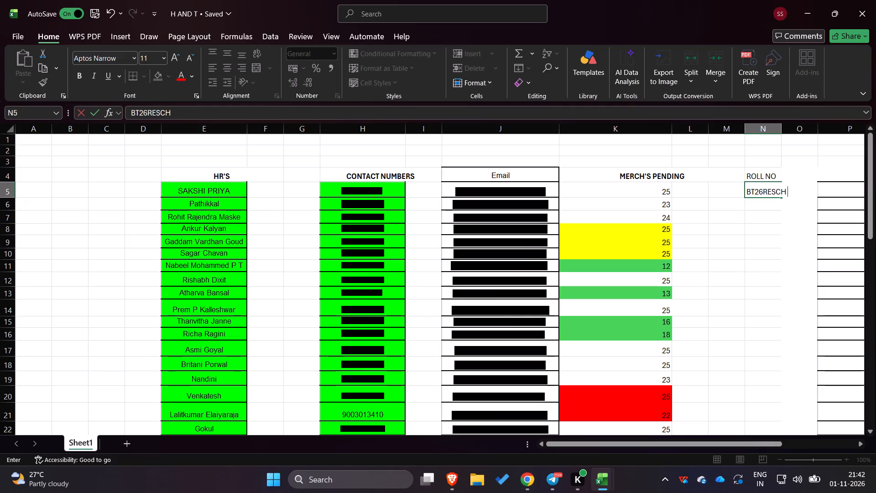
{"action": "left_click", "coordinate": [770, 204]}
{"action": "type", "text": "EM25BTECH"}
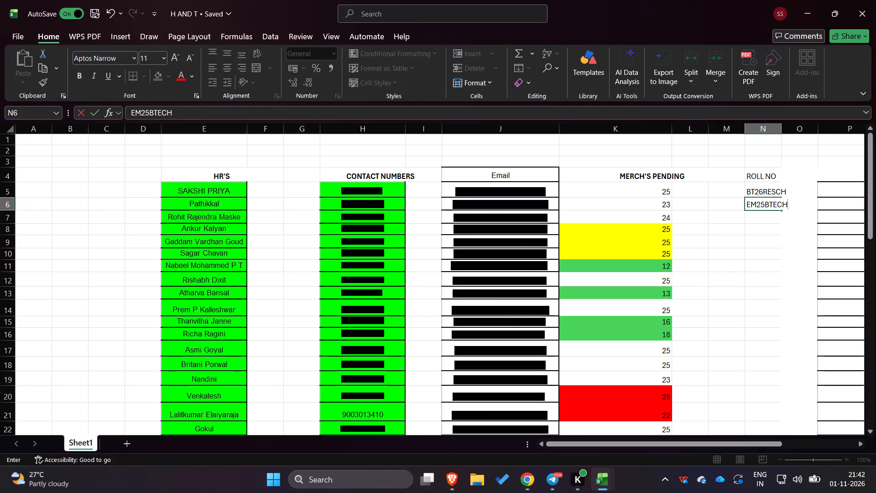
{"action": "left_click", "coordinate": [771, 205]}
{"action": "key", "text": "BackSpace"}
{"action": "key", "text": "m"}
{"action": "left_click", "coordinate": [756, 211]}
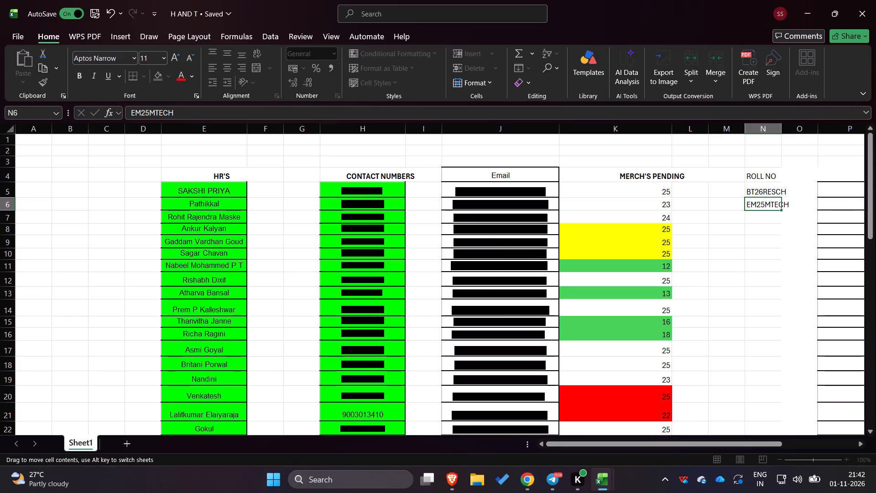
{"action": "left_click", "coordinate": [766, 216]}
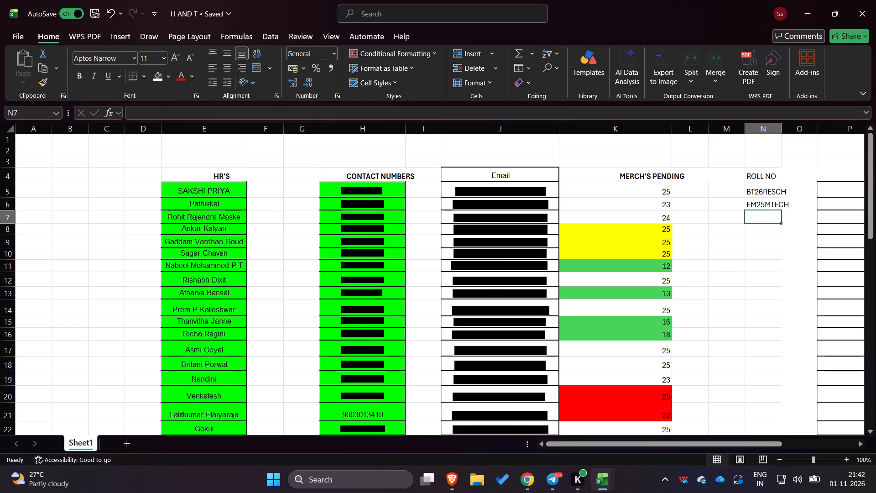
Enter the roll number prefixes OP25MTECH in N7 and MS23MTECH in N8.
{"action": "type", "text": "OP"}
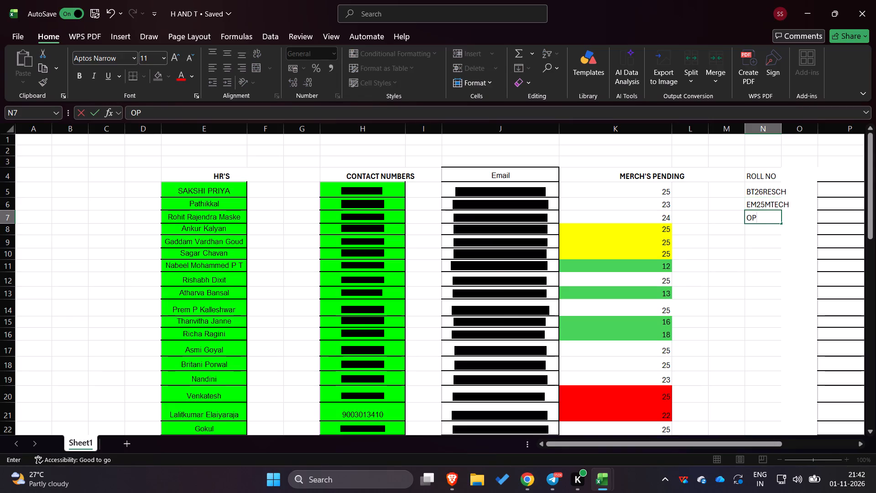
{"action": "type", "text": "25MTE H"}
{"action": "key", "text": "BackSpace"}
{"action": "key", "text": "BackSpace"}
{"action": "type", "text": "CH"}
{"action": "left_click", "coordinate": [775, 232]}
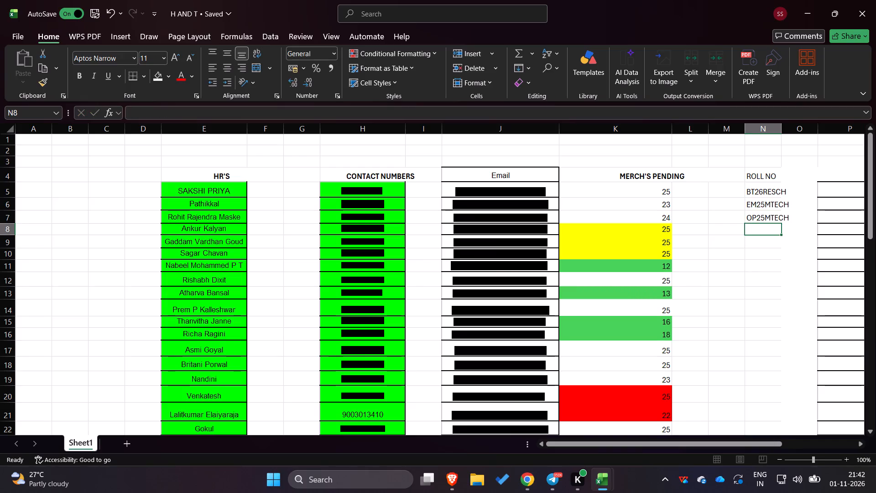
{"action": "type", "text": "MS23MET"}
{"action": "key", "text": "BackSpace"}
{"action": "key", "text": "BackSpace"}
{"action": "type", "text": "TECH"}
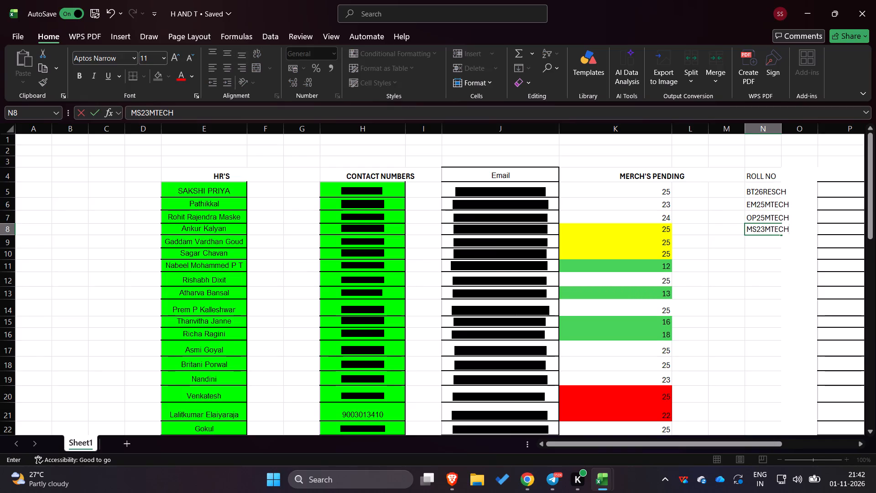
Enter the roll number prefixes CE26MTECH in N9, CY26MTECH in N10 and CE25BTECH in N11.
{"action": "left_click", "coordinate": [764, 239]}
{"action": "type", "text": "CE26MTECH"}
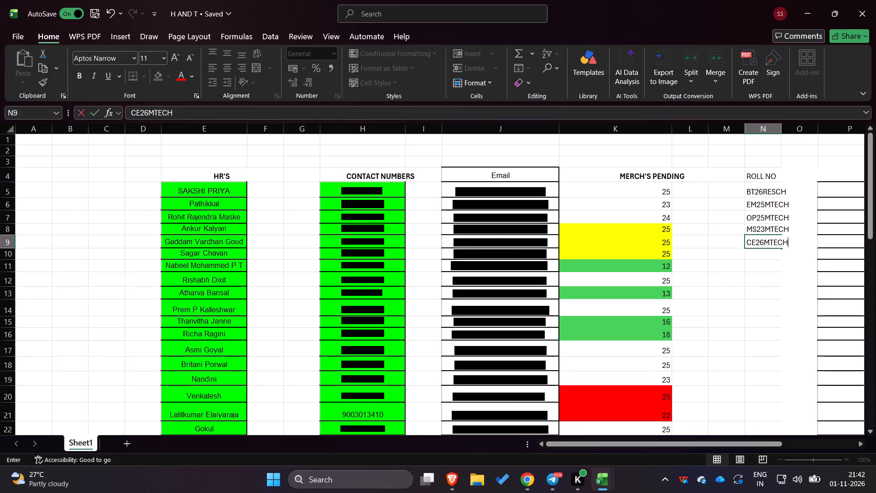
{"action": "left_click", "coordinate": [778, 248]}
{"action": "left_click", "coordinate": [775, 251]}
{"action": "type", "text": "CY"}
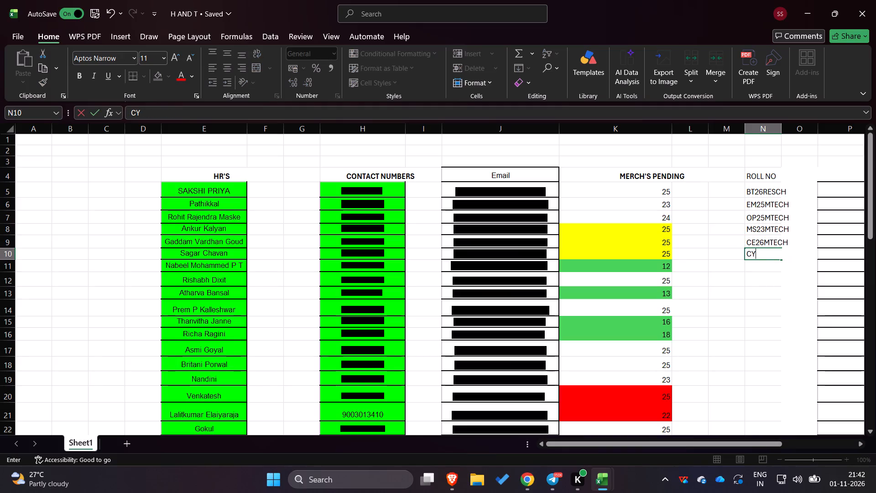
{"action": "type", "text": "26MTECH"}
{"action": "left_click", "coordinate": [781, 269]}
{"action": "type", "text": "CE"}
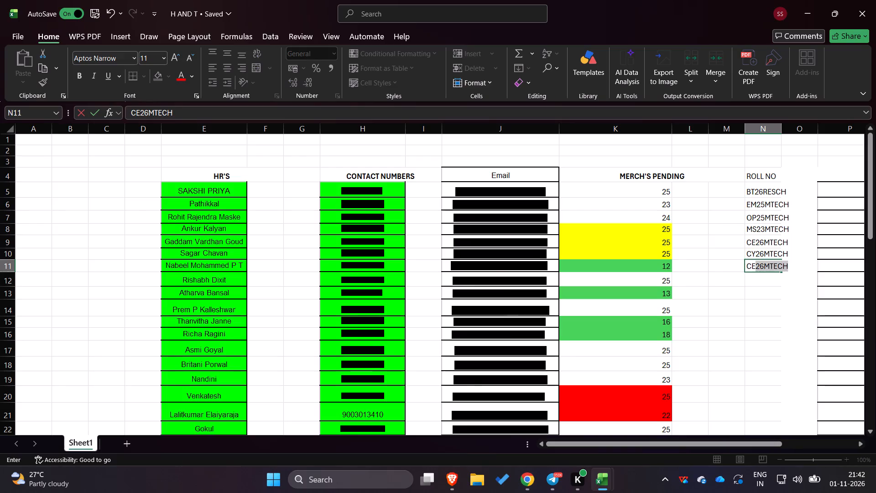
{"action": "type", "text": "25"}
{"action": "type", "text": "BTECH"}
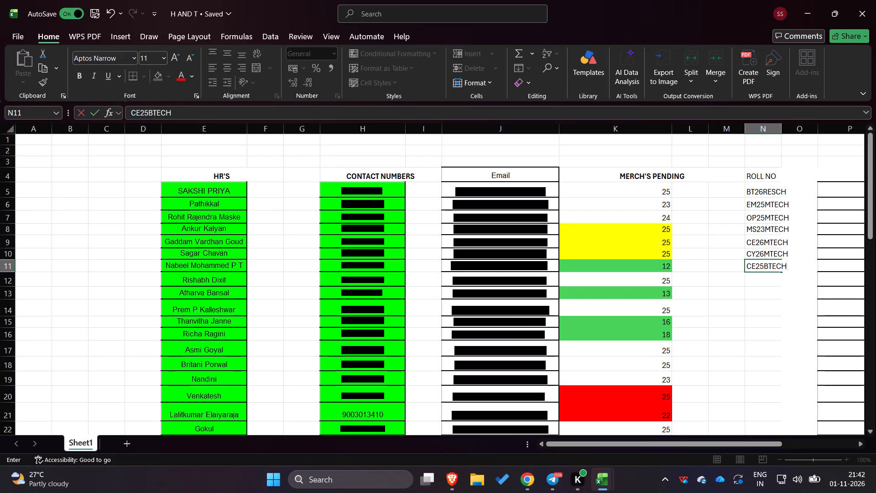
Check row 10's email entry and correct the roll number prefix in N10 to CY26RESCH.
{"action": "left_click", "coordinate": [763, 252]}
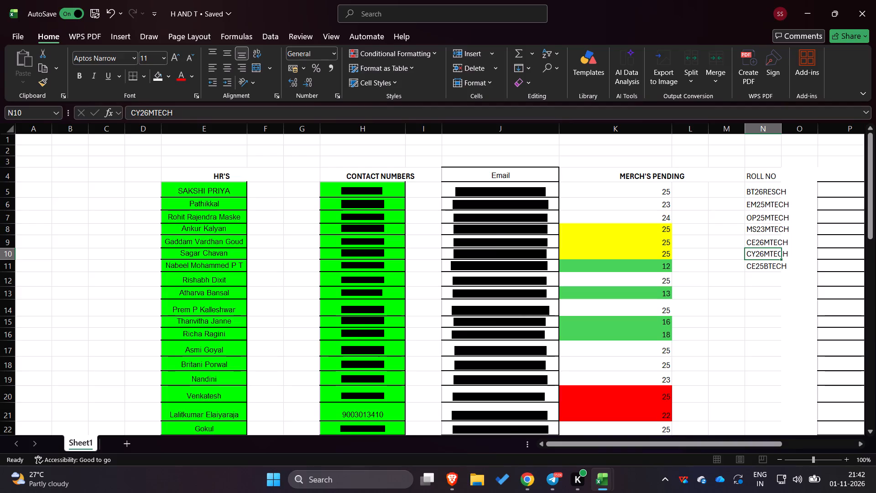
{"action": "left_click_drag", "start_coordinate": [526, 251], "coordinate": [527, 251]}
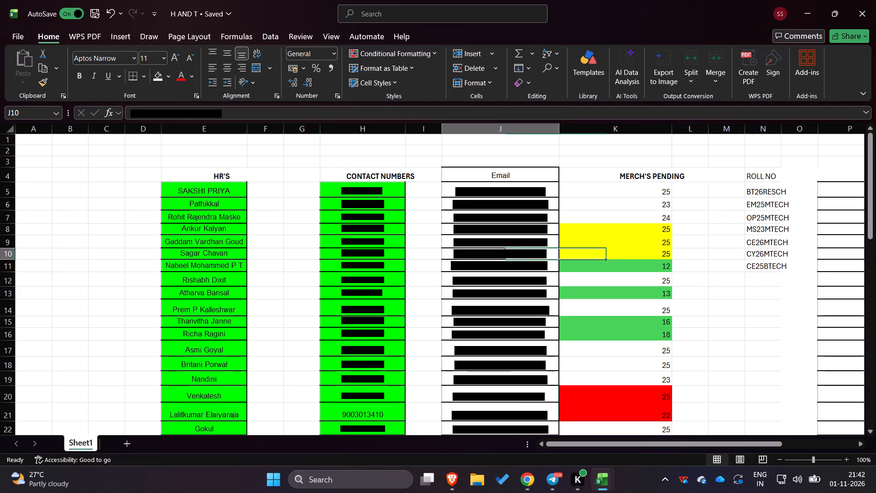
{"action": "left_click_drag", "start_coordinate": [527, 251], "coordinate": [756, 256]}
{"action": "left_click", "coordinate": [784, 256]}
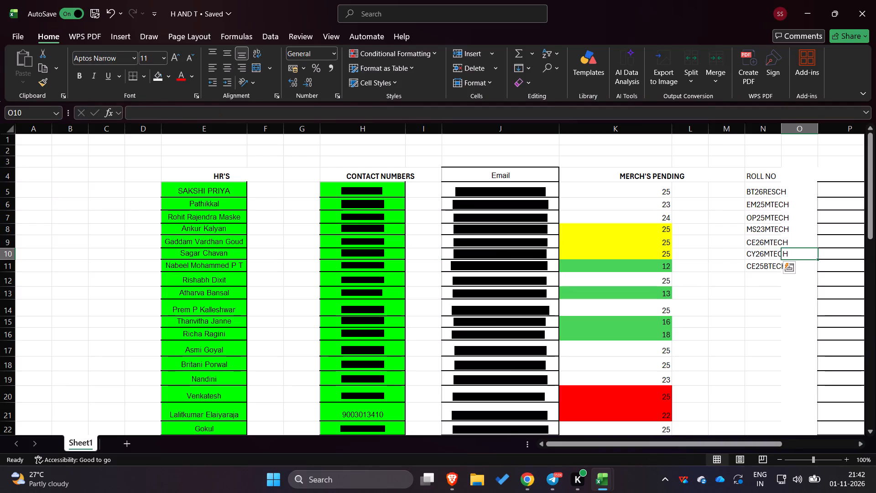
{"action": "double_click", "coordinate": [777, 256]}
{"action": "left_click", "coordinate": [786, 256]}
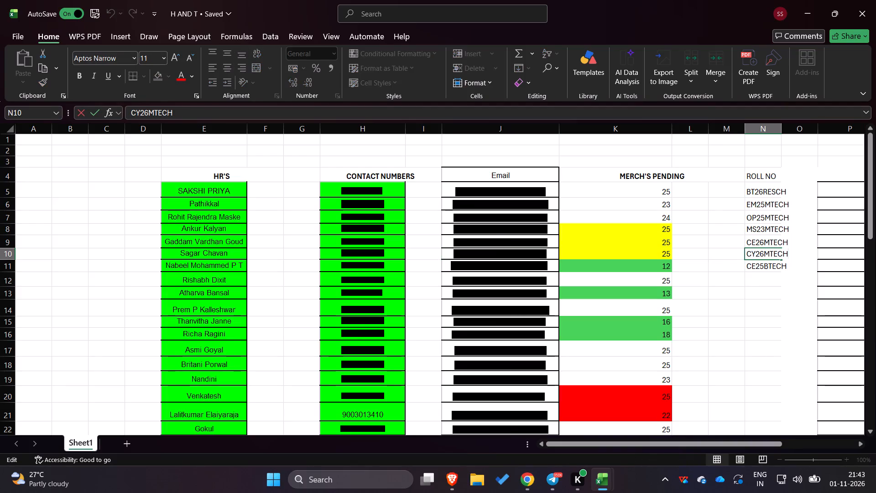
{"action": "left_click", "coordinate": [778, 254]}
{"action": "key", "text": "BackSpace"}
{"action": "key", "text": "BackSpace"}
{"action": "key", "text": "BackSpace"}
{"action": "type", "text": "RES"}
Enter the roll number prefix CE25BTECH in both N12 and N13 of the ROLL NO column.
{"action": "scroll", "coordinate": [727, 274], "scroll_direction": "down", "scroll_amount": 1}
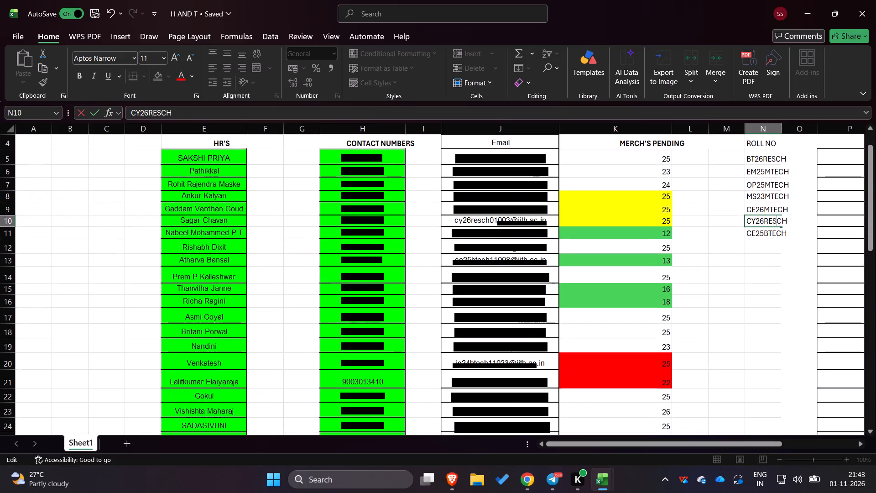
{"action": "left_click", "coordinate": [756, 240]}
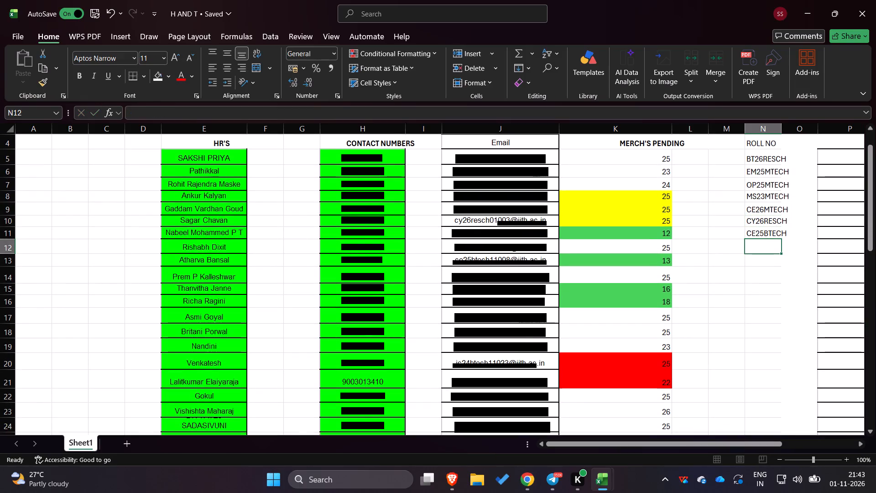
{"action": "type", "text": "CE"}
{"action": "type", "text": "256"}
{"action": "key", "text": "BackSpace"}
{"action": "key", "text": "b"}
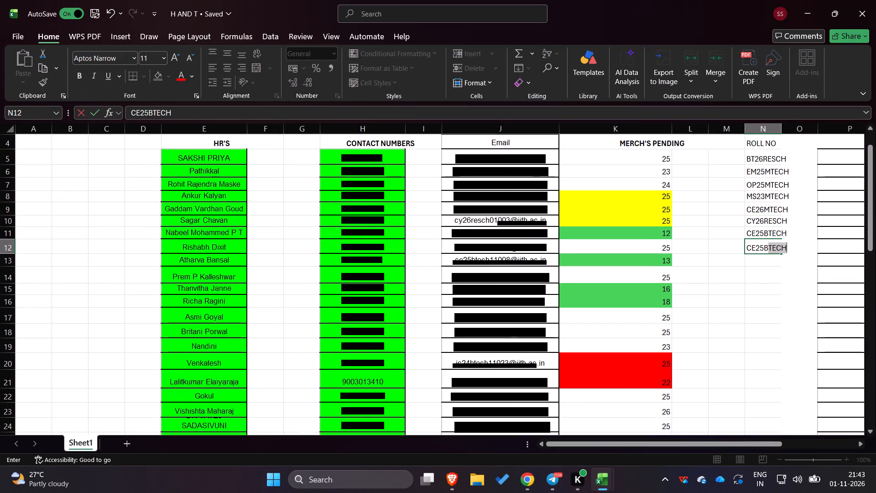
{"action": "type", "text": "TECH"}
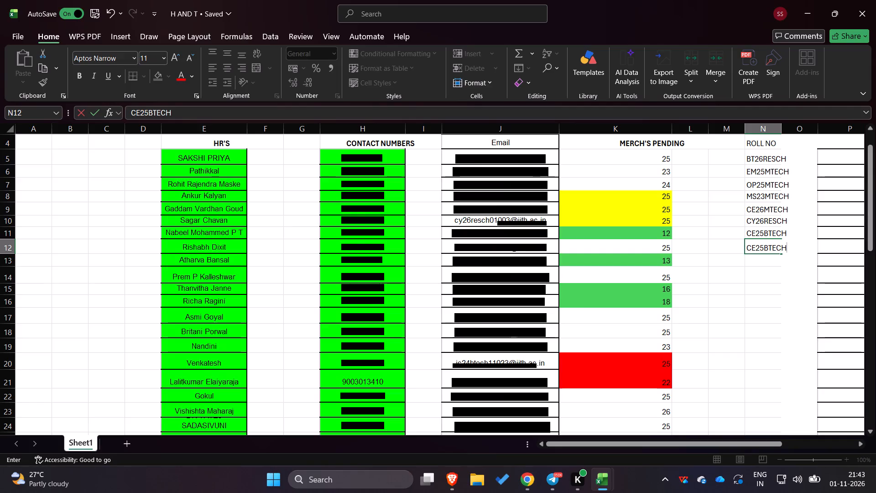
{"action": "left_click", "coordinate": [766, 261]}
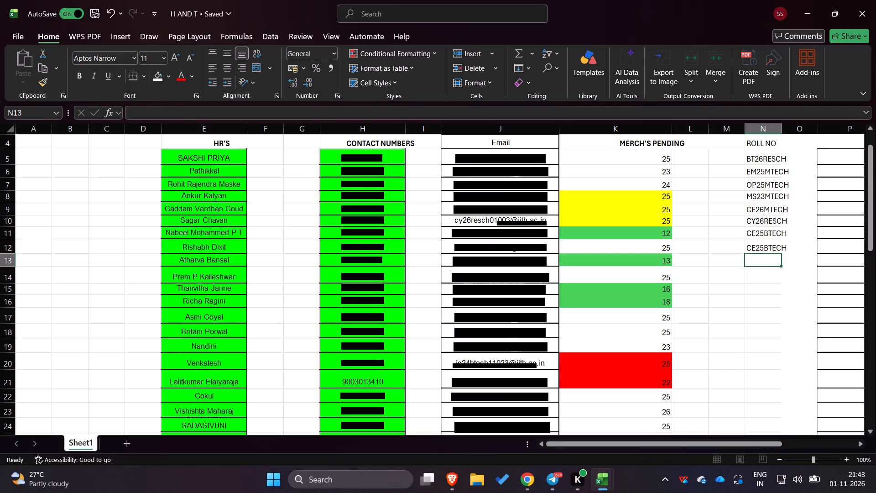
{"action": "type", "text": "CE25"}
{"action": "type", "text": "BTECH"}
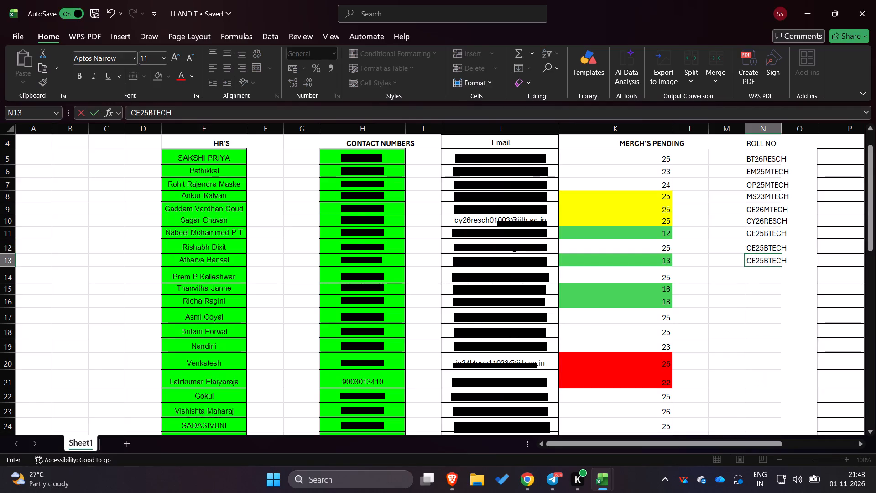
Enter the roll number prefixes CE25BTECH in N14 and ES25BTECH in N15.
{"action": "left_click", "coordinate": [761, 278]}
{"action": "type", "text": "CE"}
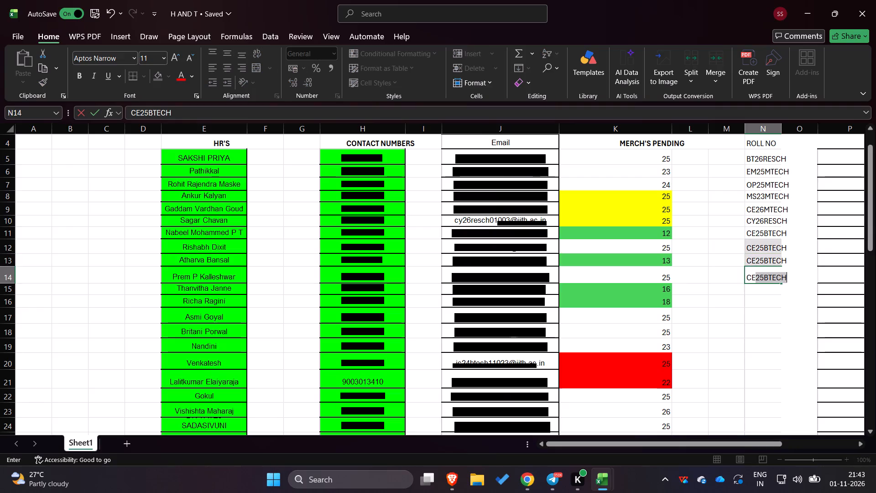
{"action": "key", "text": "2"}
{"action": "type", "text": "5BTECH"}
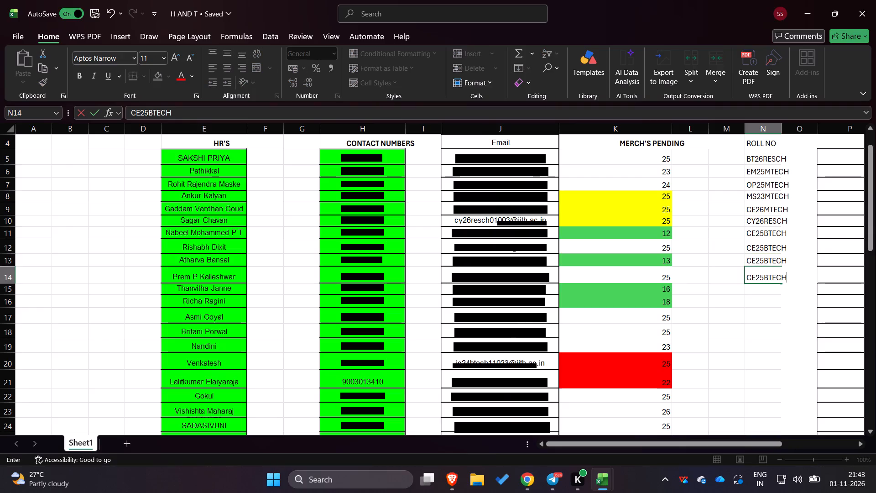
{"action": "left_click", "coordinate": [764, 289]}
{"action": "type", "text": "EWS25"}
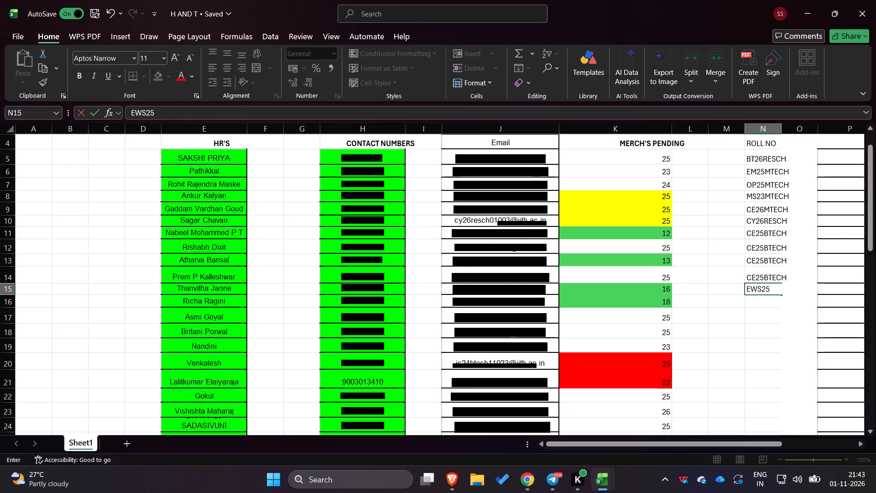
{"action": "key", "text": "BackSpace"}
{"action": "key", "text": "BackSpace"}
{"action": "key", "text": "BackSpace"}
{"action": "key", "text": "BackSpace"}
{"action": "type", "text": "S25BTECH"}
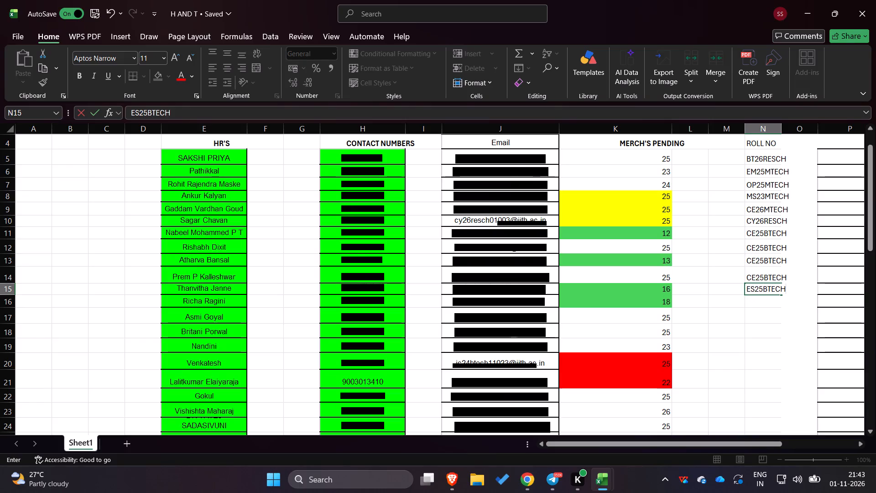
Enter the roll number prefixes BT26BTECH in N16 and CE26BTECH in N17.
{"action": "left_click", "coordinate": [771, 299]}
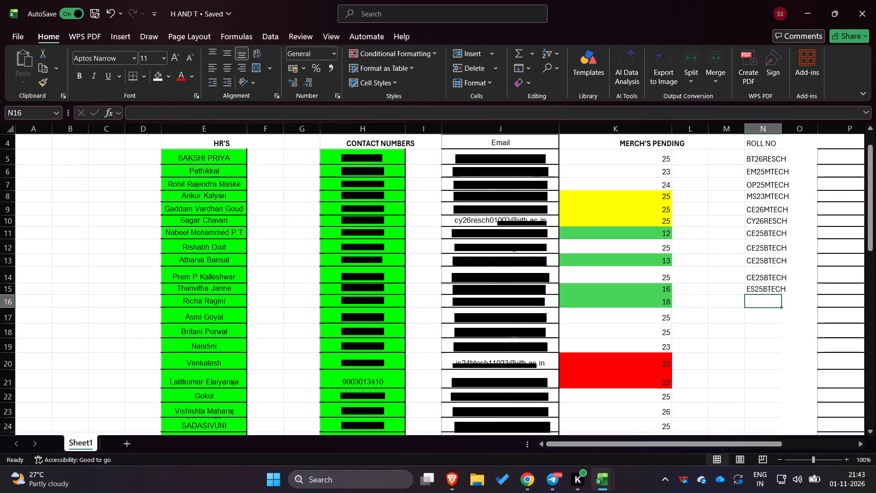
{"action": "type", "text": "BT266"}
{"action": "key", "text": "BackSpace"}
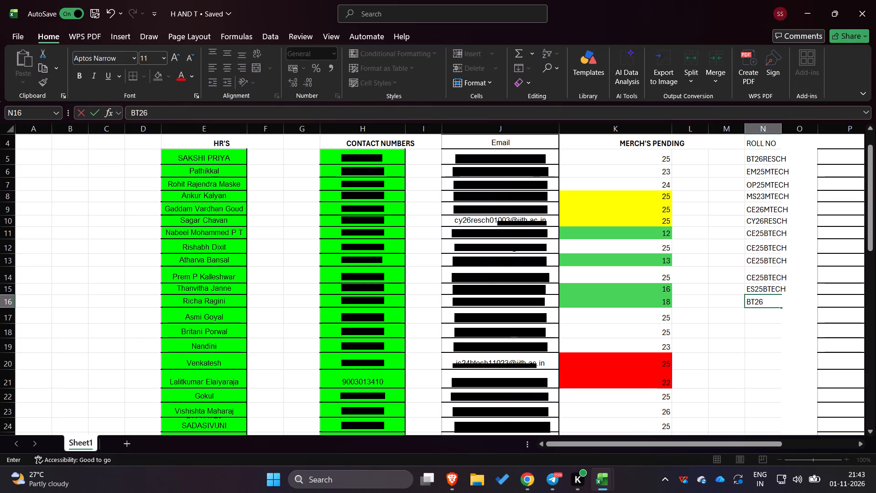
{"action": "type", "text": "BTECH"}
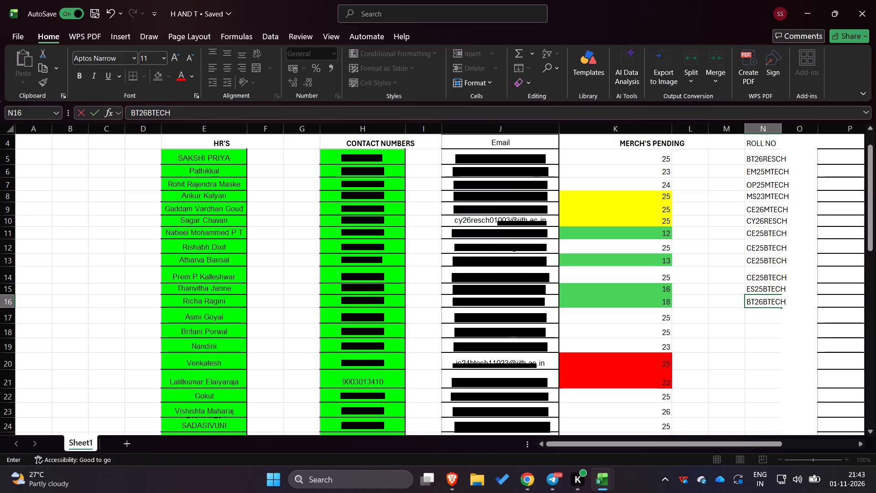
{"action": "left_click", "coordinate": [772, 317]}
{"action": "type", "text": "CE"}
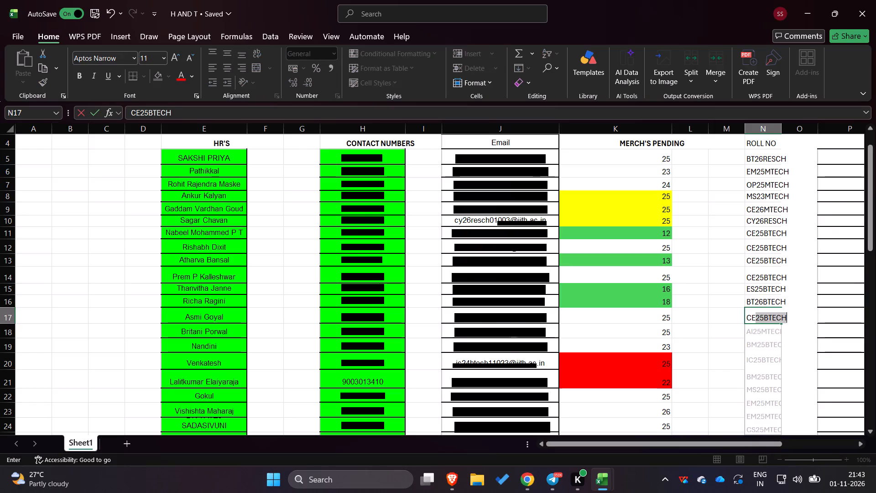
{"action": "type", "text": "26BTECH"}
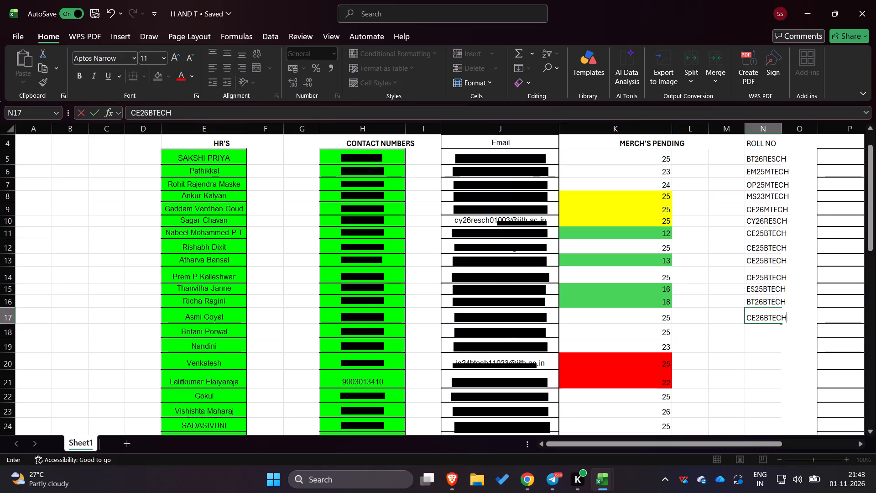
Enter the roll number prefixes AI25BTECH in N18 and BM25BTECH in N19.
{"action": "left_click", "coordinate": [766, 327]}
{"action": "type", "text": "AI"}
{"action": "type", "text": "25BTECHJ"}
{"action": "key", "text": "BackSpace"}
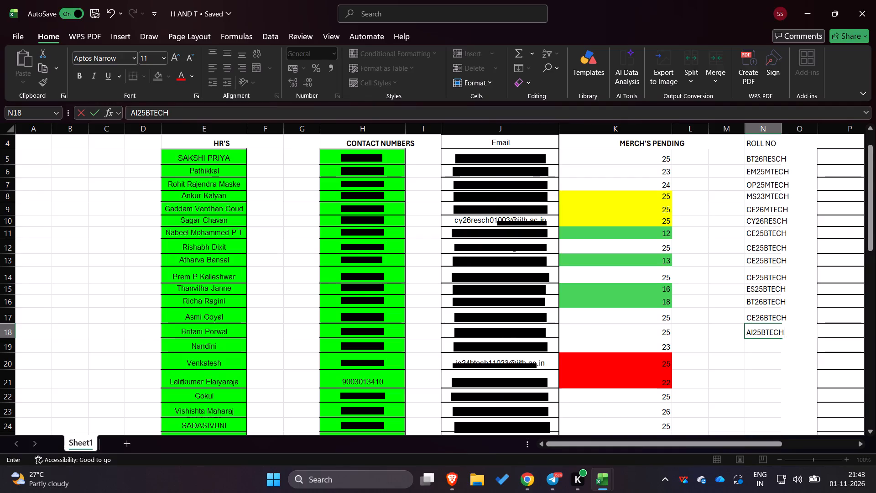
{"action": "left_click", "coordinate": [762, 349]}
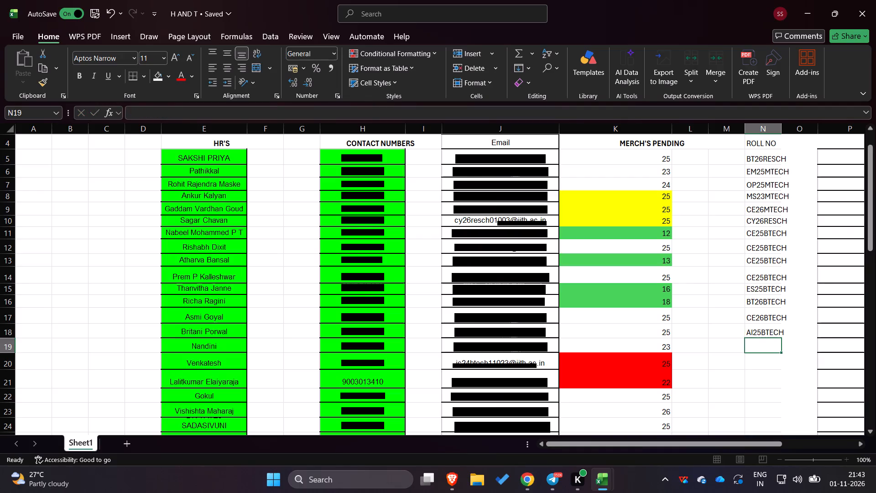
{"action": "type", "text": "BM"}
{"action": "type", "text": "25BTECJH"}
{"action": "key", "text": "BackSpace"}
{"action": "key", "text": "BackSpace"}
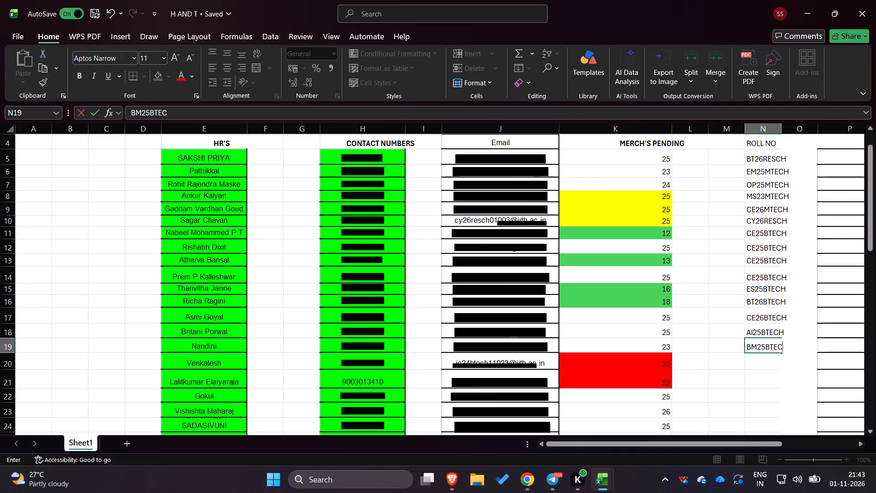
{"action": "key", "text": "h"}
Enter the roll number prefixes IC24BTECH in N20 and BM25BTECH in N21.
{"action": "left_click", "coordinate": [766, 361]}
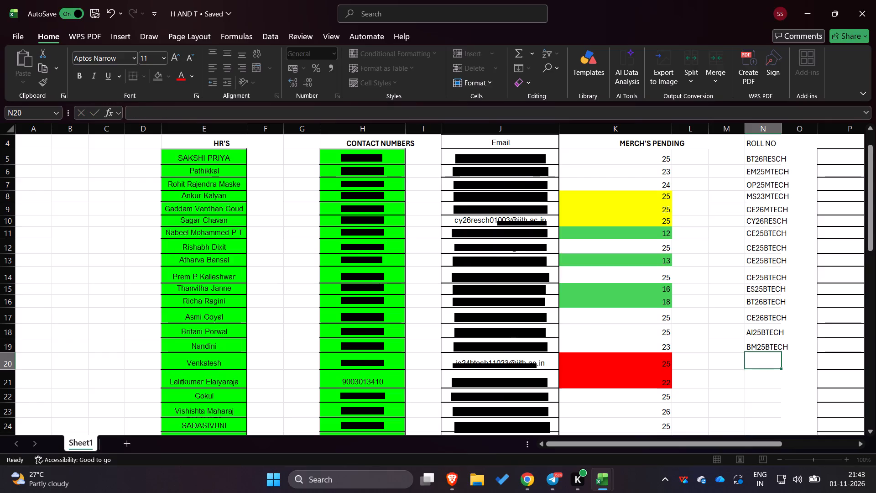
{"action": "type", "text": "IC"}
{"action": "type", "text": "24"}
{"action": "type", "text": "BTECH"}
{"action": "left_click", "coordinate": [757, 371]}
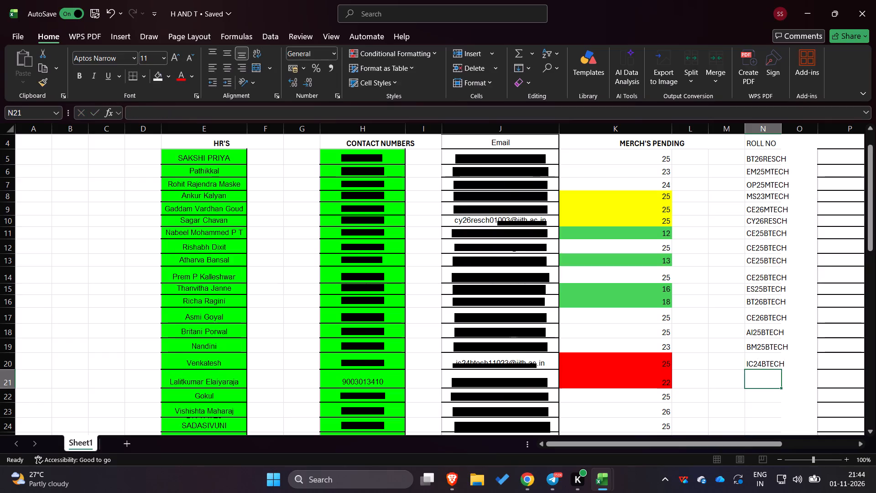
{"action": "type", "text": "BM"}
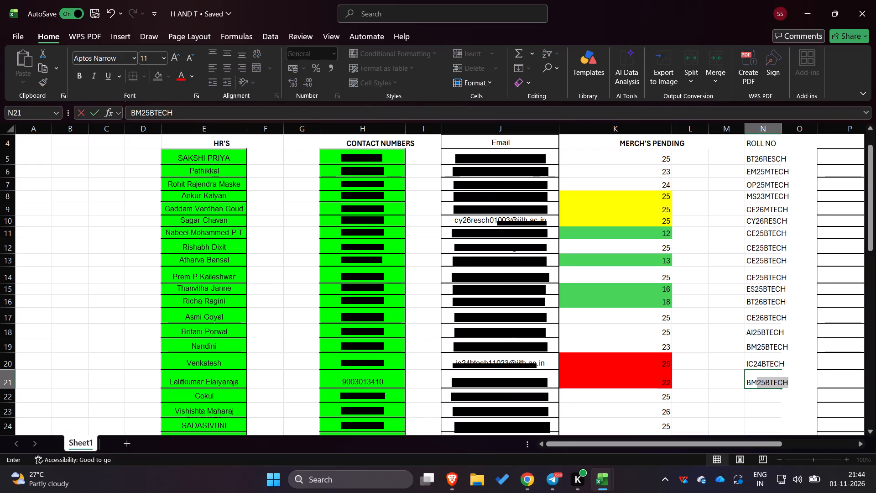
{"action": "type", "text": "25"}
{"action": "type", "text": "BTECH"}
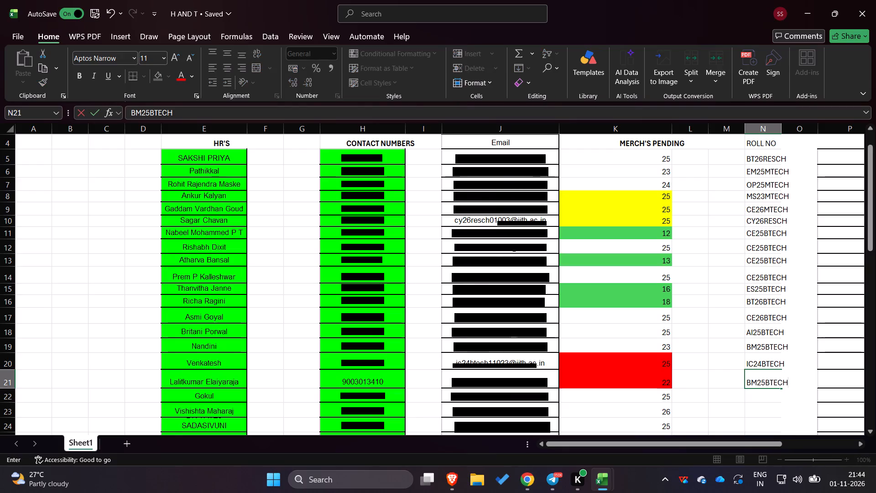
Enter the roll number prefix CE25BTECH in N55, the list's last row, and in N54.
{"action": "scroll", "coordinate": [769, 374], "scroll_direction": "down", "scroll_amount": 4}
{"action": "left_click", "coordinate": [765, 267]}
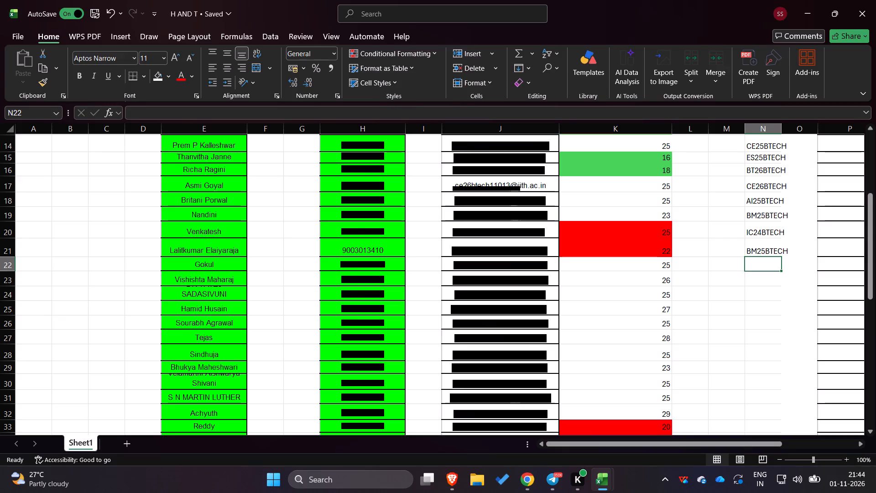
{"action": "scroll", "coordinate": [647, 358], "scroll_direction": "down", "scroll_amount": 2}
{"action": "scroll", "coordinate": [647, 358], "scroll_direction": "up", "scroll_amount": 1}
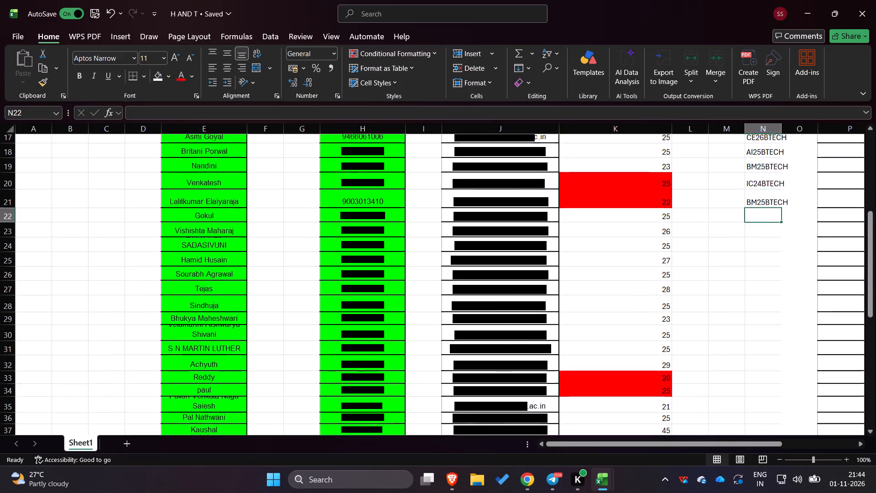
{"action": "scroll", "coordinate": [647, 358], "scroll_direction": "up", "scroll_amount": 1}
{"action": "scroll", "coordinate": [647, 358], "scroll_direction": "down", "scroll_amount": 5}
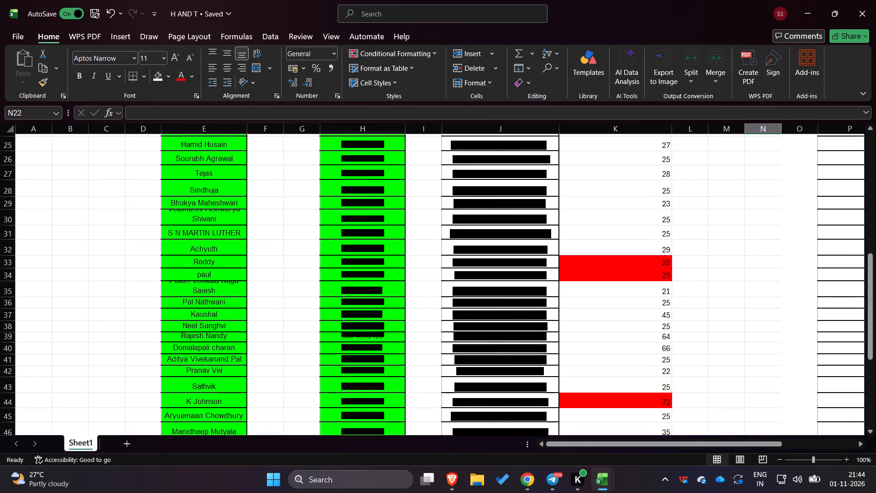
{"action": "scroll", "coordinate": [647, 358], "scroll_direction": "down", "scroll_amount": 5}
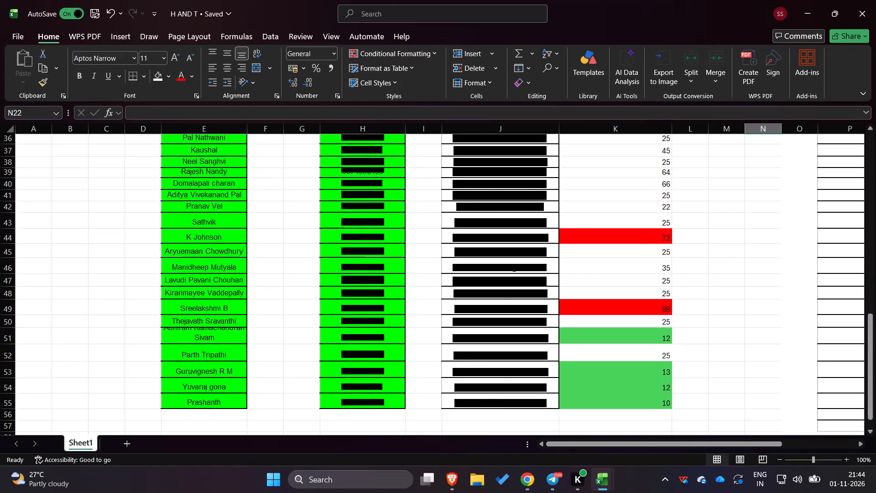
{"action": "scroll", "coordinate": [647, 358], "scroll_direction": "down", "scroll_amount": 5}
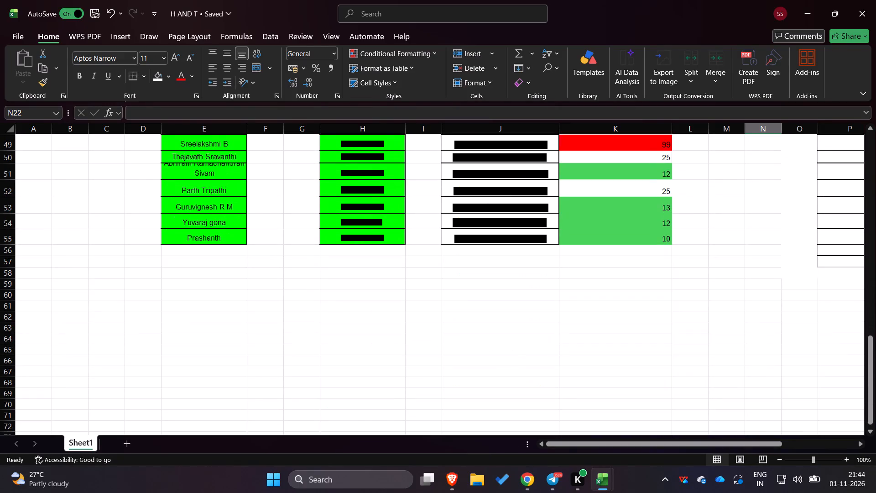
{"action": "scroll", "coordinate": [647, 358], "scroll_direction": "down", "scroll_amount": 3}
{"action": "scroll", "coordinate": [647, 358], "scroll_direction": "up", "scroll_amount": 4}
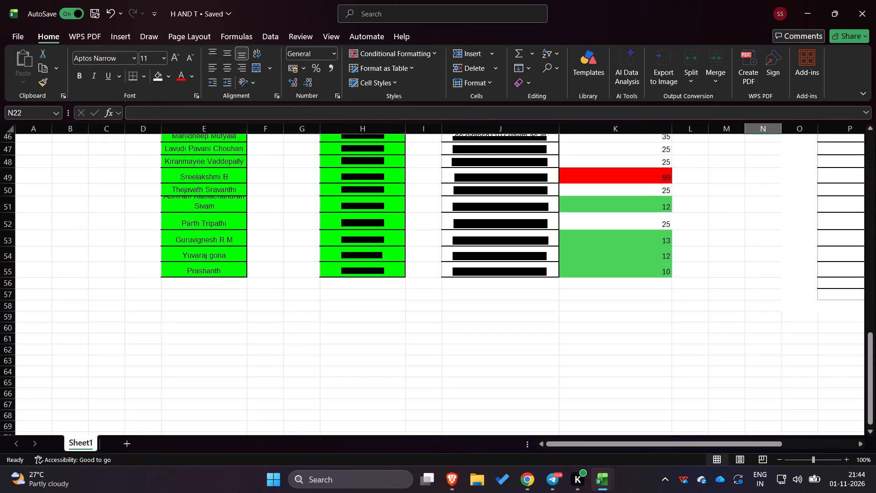
{"action": "scroll", "coordinate": [742, 273], "scroll_direction": "up", "scroll_amount": 6}
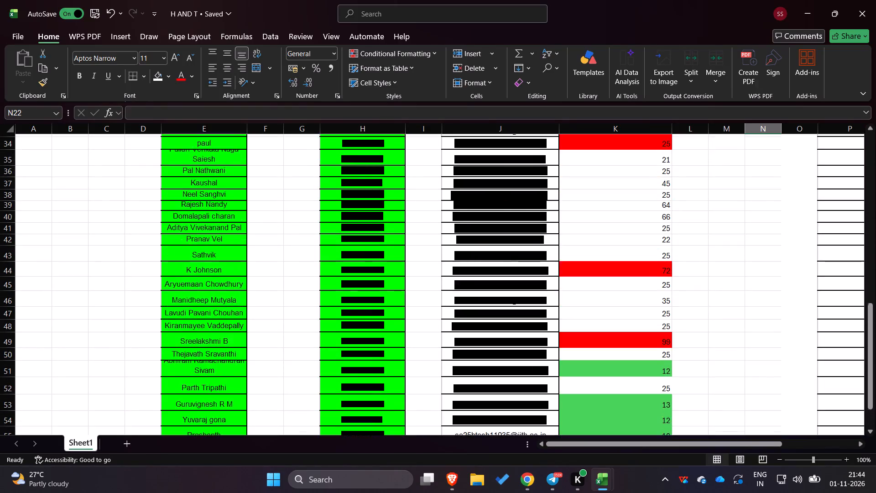
{"action": "scroll", "coordinate": [742, 273], "scroll_direction": "up", "scroll_amount": 5}
{"action": "scroll", "coordinate": [742, 273], "scroll_direction": "down", "scroll_amount": 9}
{"action": "left_click", "coordinate": [771, 341]}
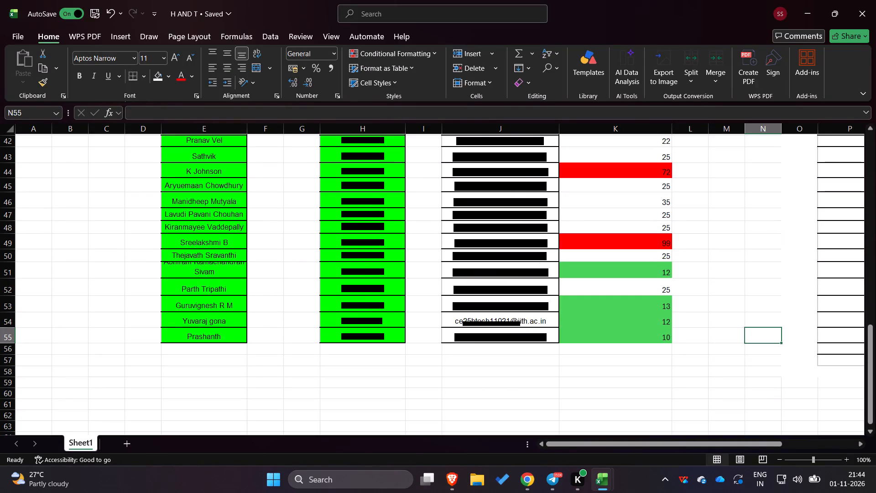
{"action": "type", "text": "CE25BTECH"}
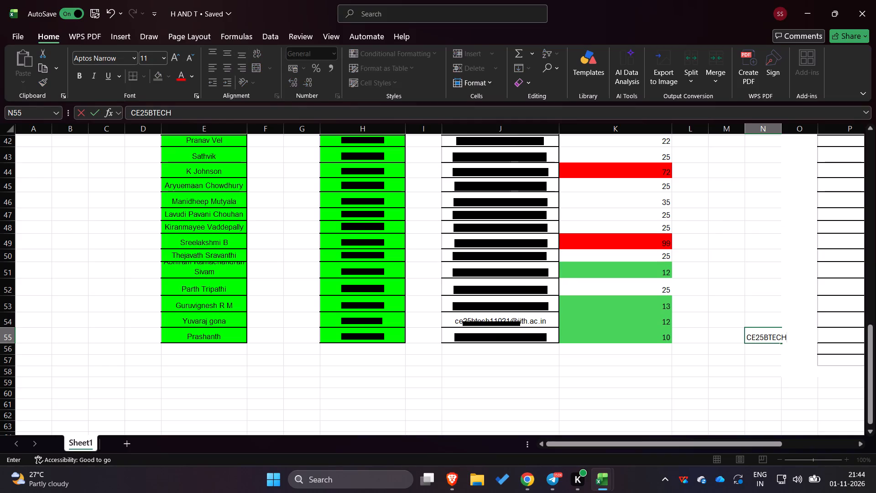
{"action": "left_click", "coordinate": [759, 319]}
{"action": "type", "text": "CE25BTECH"}
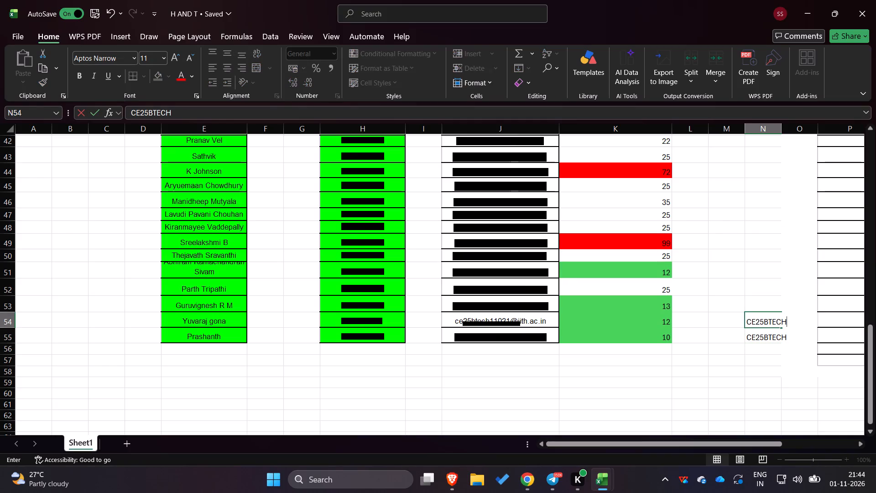
Enter the roll number prefix AM25MTECH in N53.
{"action": "left_click", "coordinate": [778, 299]}
{"action": "type", "text": "ANM"}
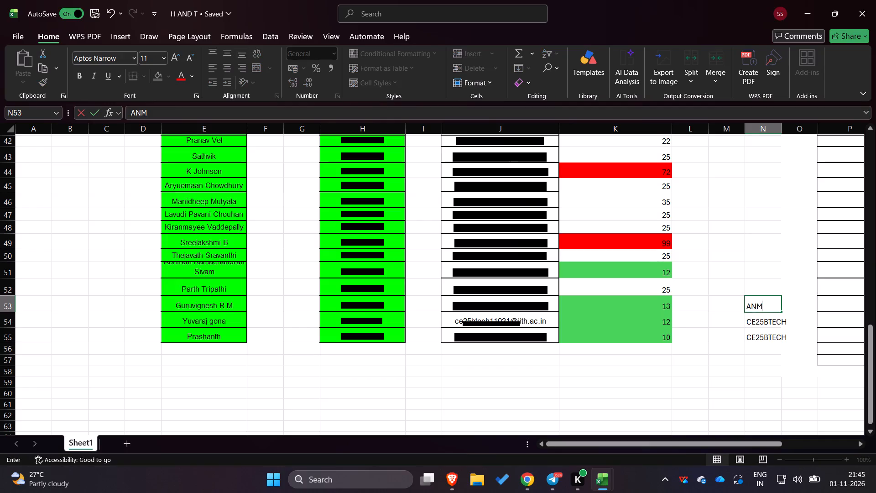
{"action": "key", "text": "BackSpace"}
{"action": "key", "text": "BackSpace"}
{"action": "key", "text": "m"}
{"action": "type", "text": "25BTECHJ"}
{"action": "key", "text": "BackSpace"}
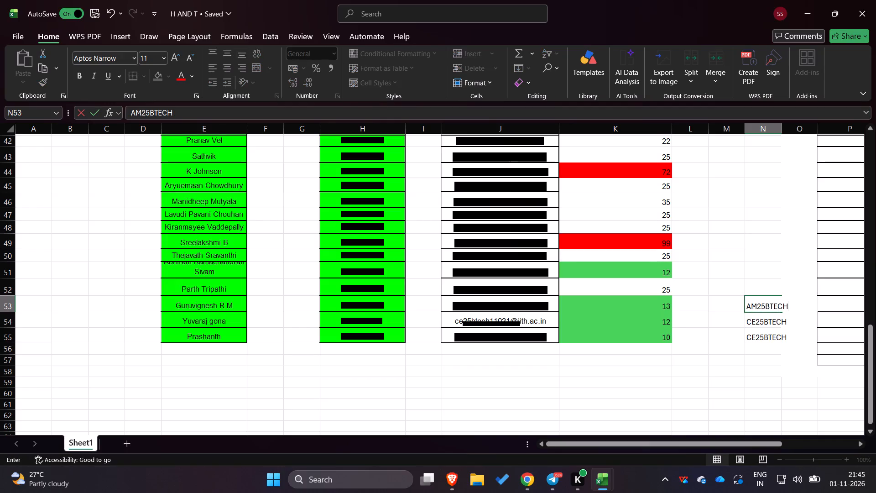
{"action": "key", "text": "BackSpace"}
{"action": "key", "text": "BackSpace"}
{"action": "key", "text": "BackSpace"}
{"action": "key", "text": "BackSpace"}
{"action": "key", "text": "BackSpace"}
{"action": "type", "text": "MTECH"}
Enter the roll number prefixes CH25MTECH in N52 and EM25MTECH in N51.
{"action": "left_click", "coordinate": [781, 289]}
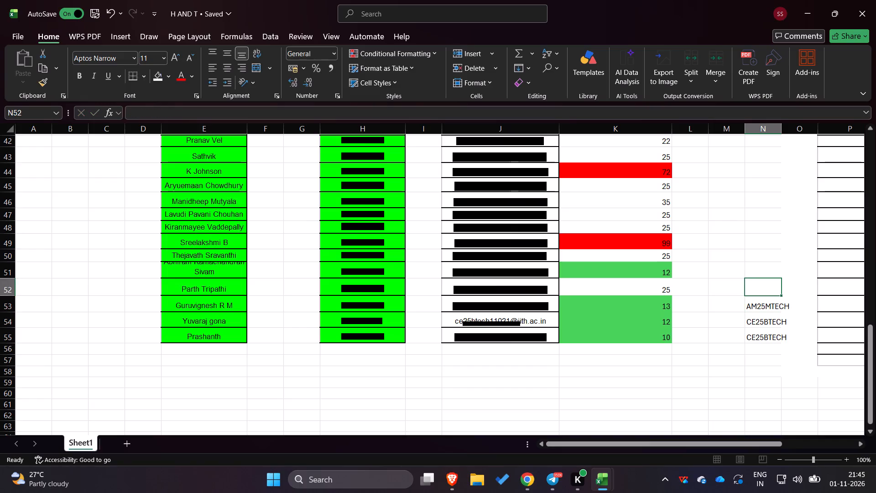
{"action": "type", "text": "CH"}
{"action": "type", "text": "25"}
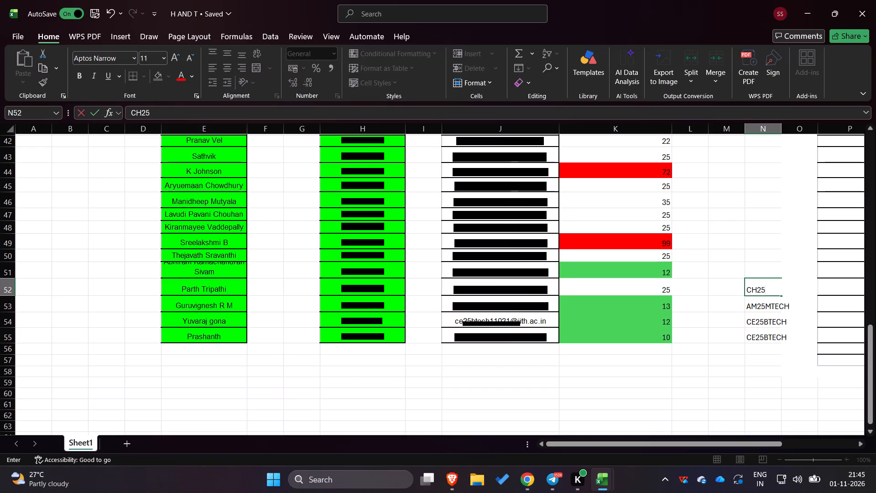
{"action": "type", "text": "MTECH"}
{"action": "left_click", "coordinate": [779, 270]}
{"action": "type", "text": "EM"}
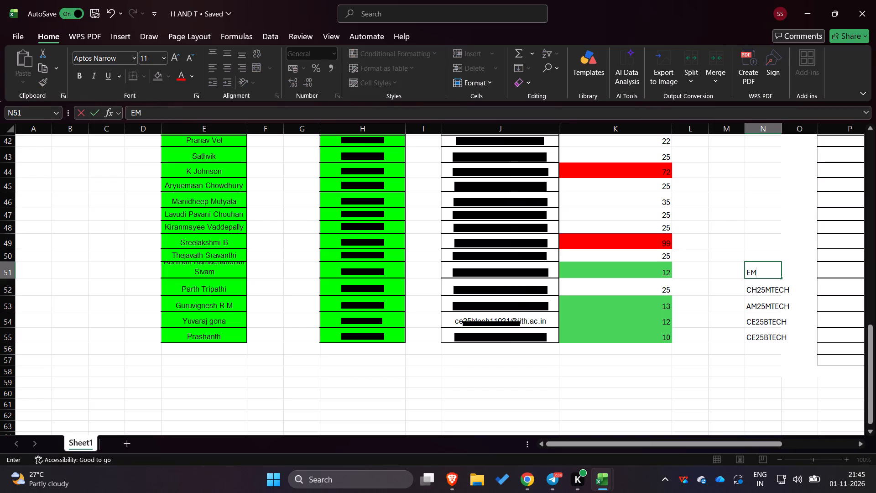
{"action": "type", "text": "25"}
{"action": "type", "text": "MTECH"}
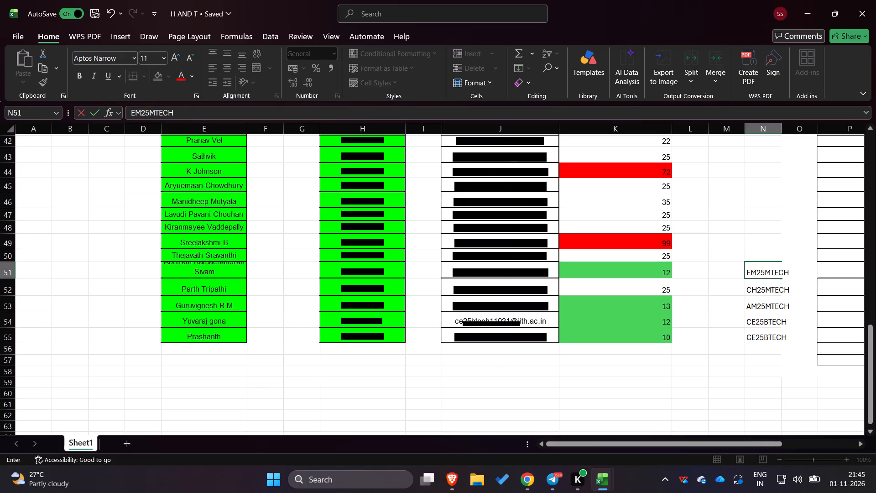
Enter the roll number prefixes CE25BTECH in N50 and PH25MSCST in N49.
{"action": "left_click", "coordinate": [775, 259]}
{"action": "type", "text": "CE25"}
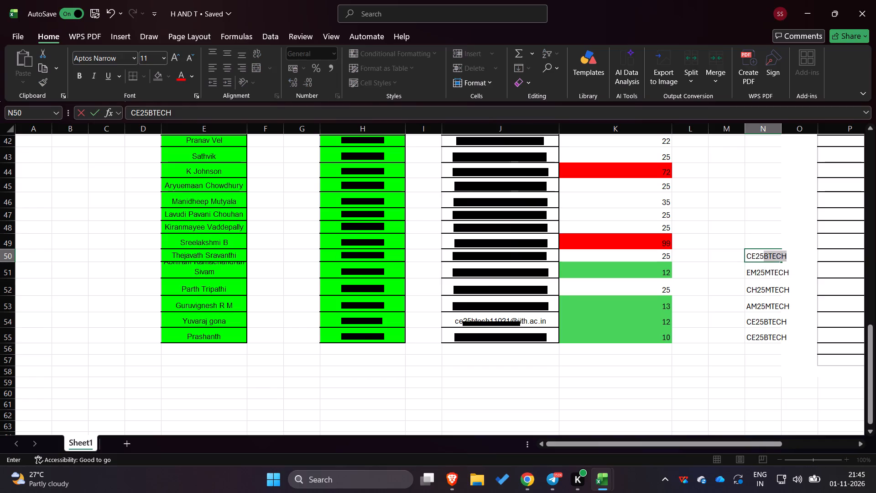
{"action": "type", "text": "BTECHJ"}
{"action": "key", "text": "BackSpace"}
{"action": "left_click", "coordinate": [773, 244]}
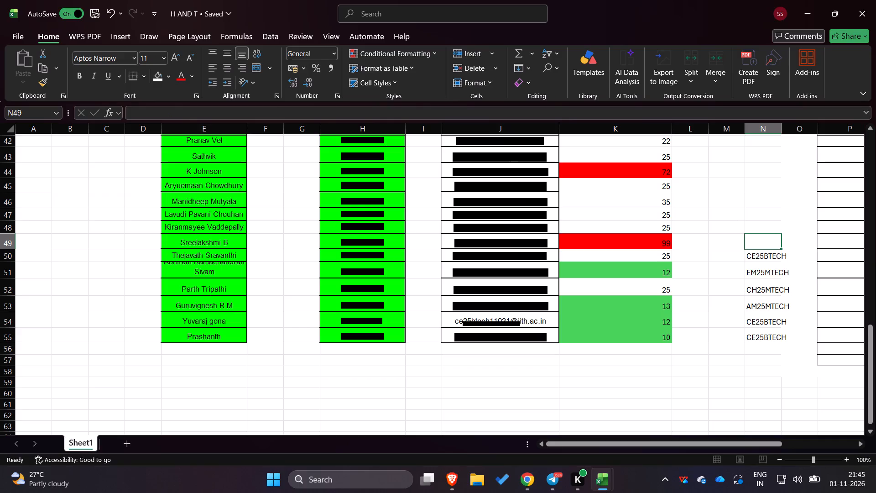
{"action": "type", "text": "PH25"}
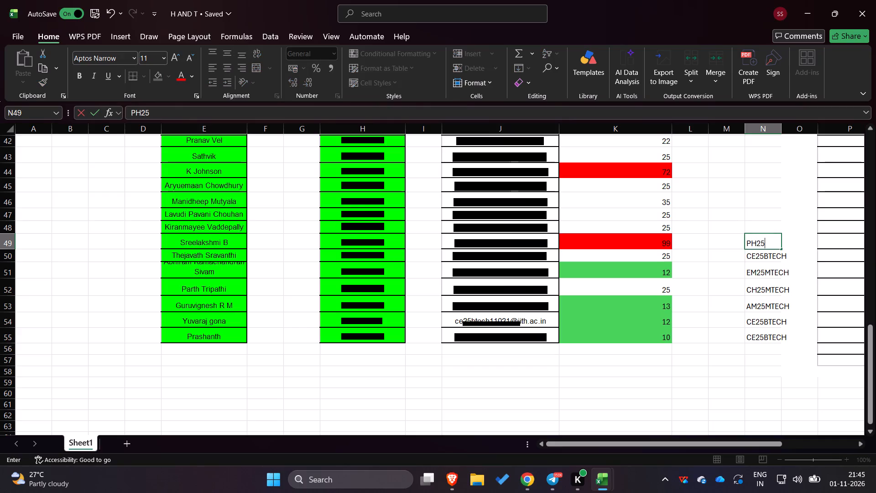
{"action": "type", "text": "MSCSR"}
{"action": "key", "text": "BackSpace"}
{"action": "key", "text": "t"}
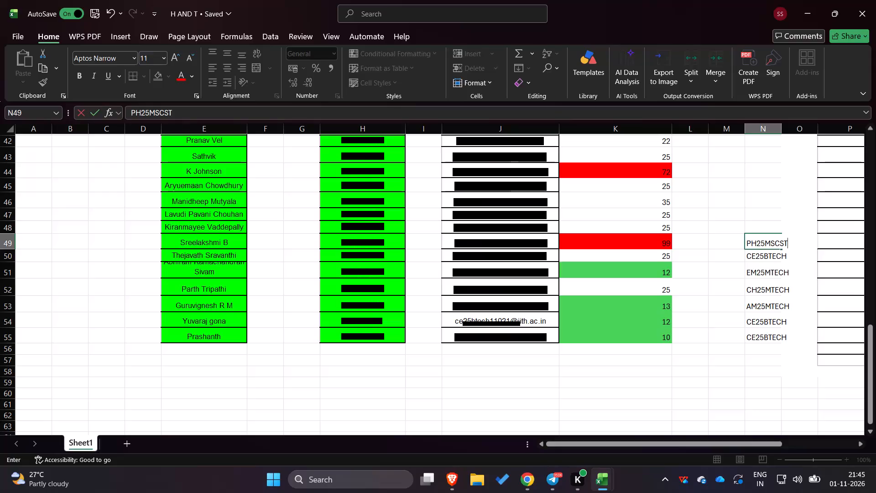
Enter the roll number prefixes PH25MTECH in N48 and CH25BTECH in N47.
{"action": "left_click", "coordinate": [767, 224]}
{"action": "type", "text": "PH25"}
{"action": "type", "text": "MTECH"}
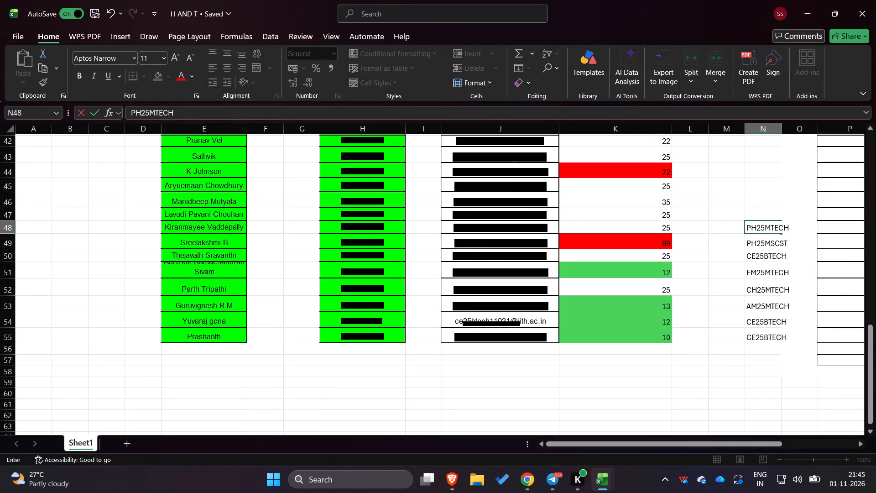
{"action": "left_click", "coordinate": [769, 217]}
{"action": "type", "text": "CH25BTECH"}
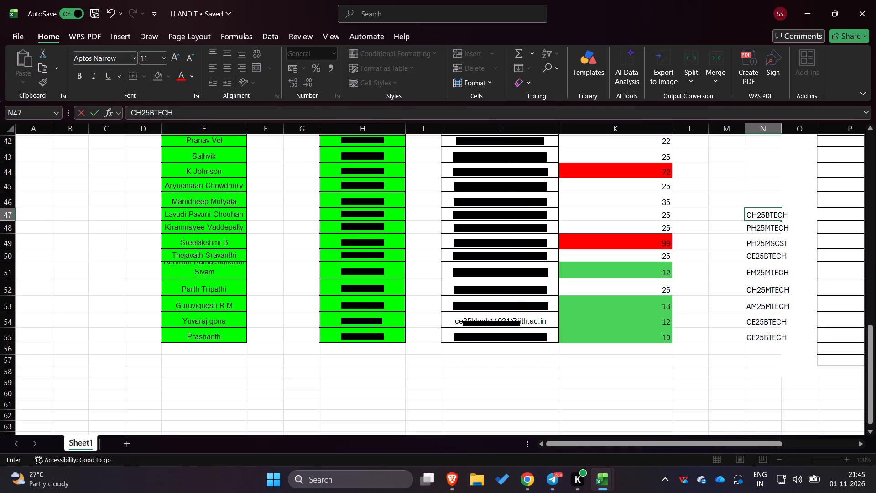
Enter the roll number prefixes CE25BTECH in N46 and IW25MTECH in N45.
{"action": "scroll", "coordinate": [774, 260], "scroll_direction": "up", "scroll_amount": 1}
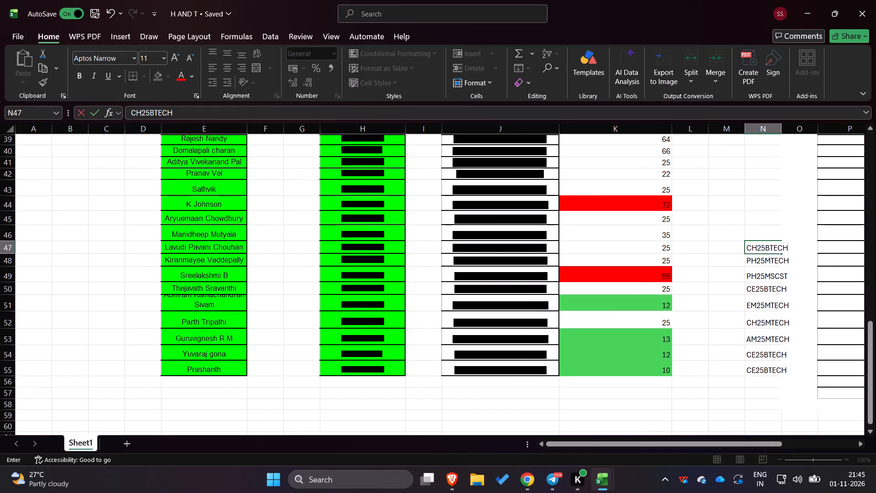
{"action": "left_click", "coordinate": [773, 236]}
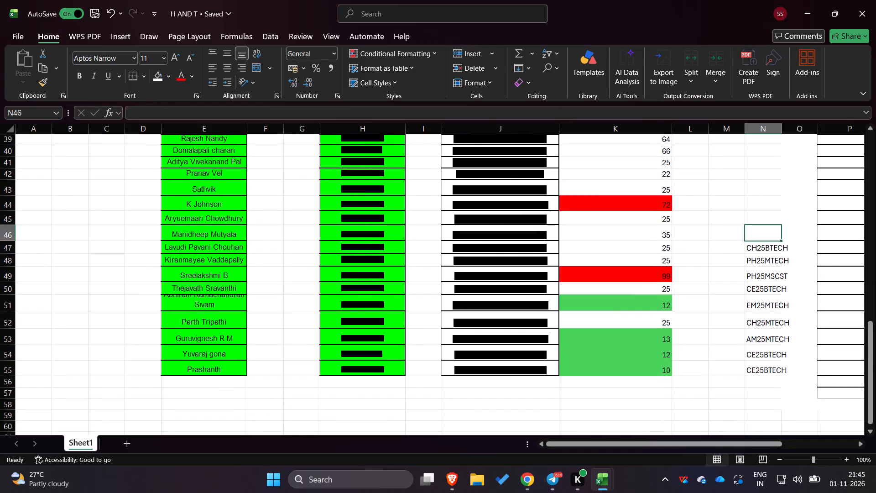
{"action": "type", "text": "CE254"}
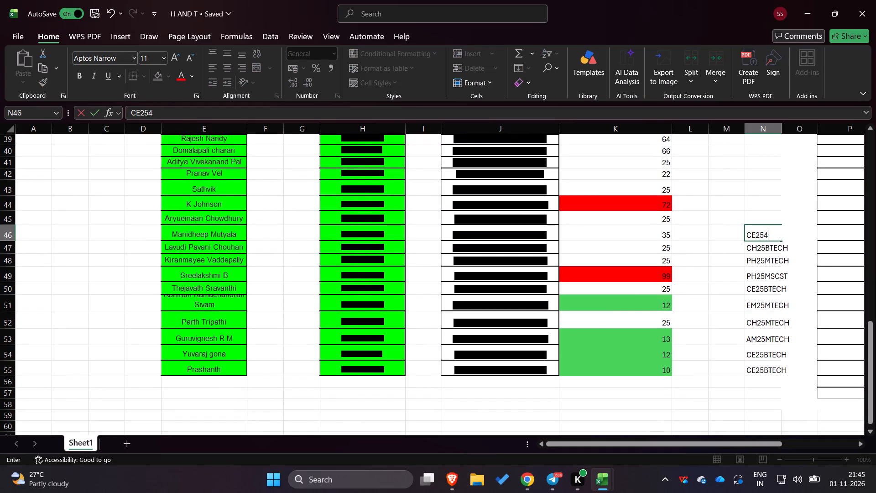
{"action": "key", "text": "BackSpace"}
{"action": "type", "text": "BTECH"}
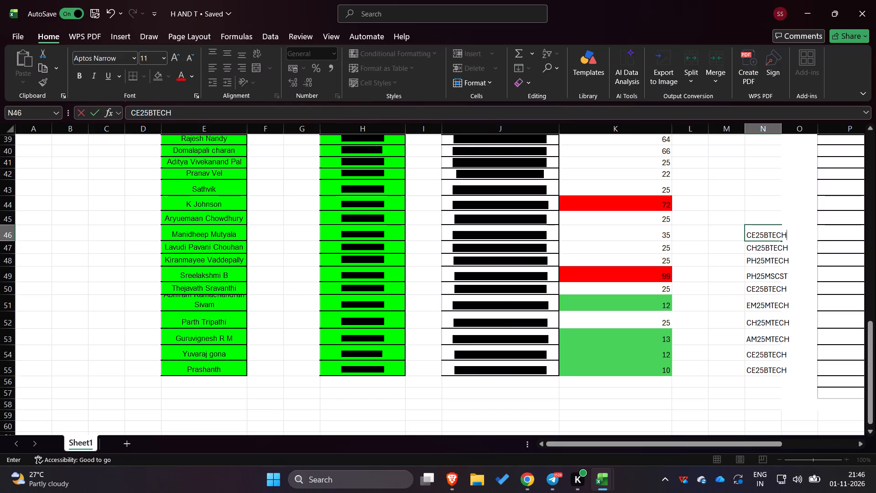
{"action": "scroll", "coordinate": [774, 246], "scroll_direction": "up", "scroll_amount": 1}
{"action": "left_click", "coordinate": [775, 255]}
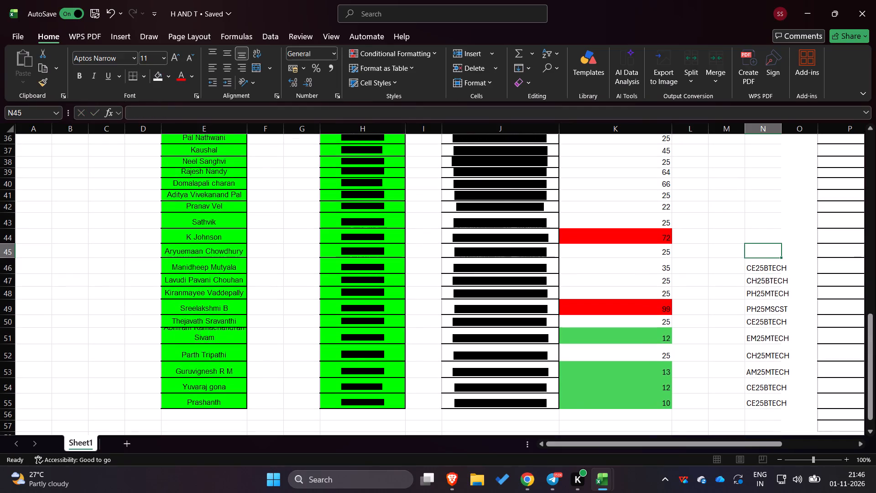
{"action": "key", "text": "l"}
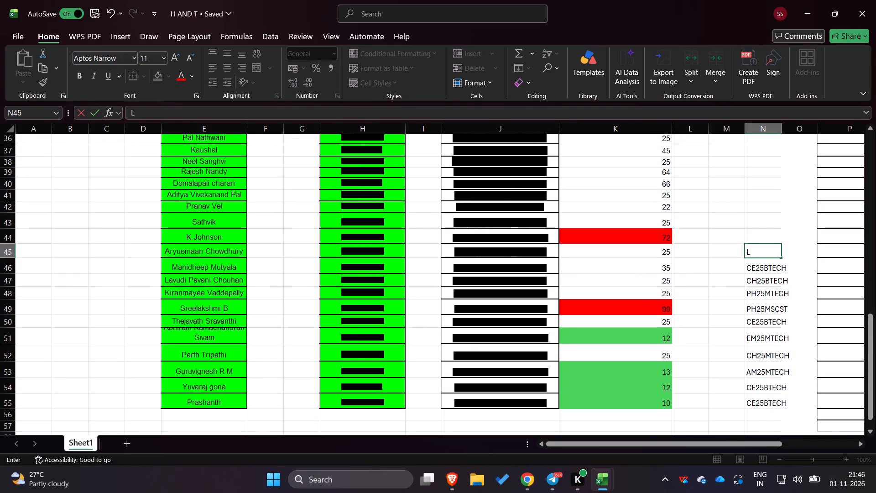
{"action": "key", "text": "BackSpace"}
{"action": "type", "text": "IW"}
{"action": "type", "text": "25"}
{"action": "type", "text": "MTECH"}
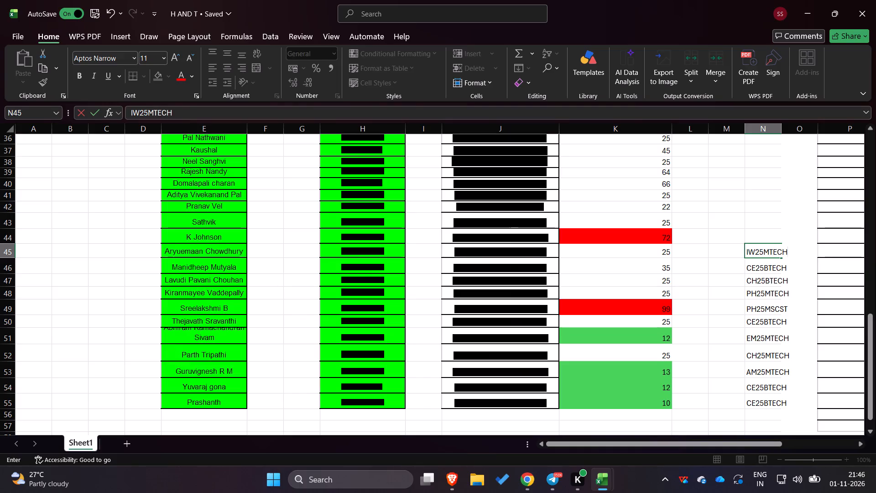
Enter the roll number prefixes ME26MTECH in N44 and CE26BTECH in N43.
{"action": "left_click", "coordinate": [775, 237]}
{"action": "type", "text": "ME26"}
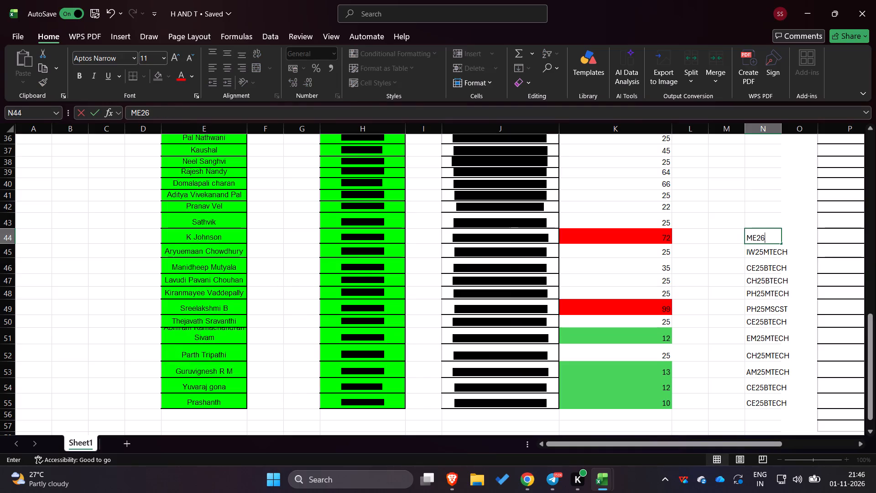
{"action": "type", "text": "MTECH"}
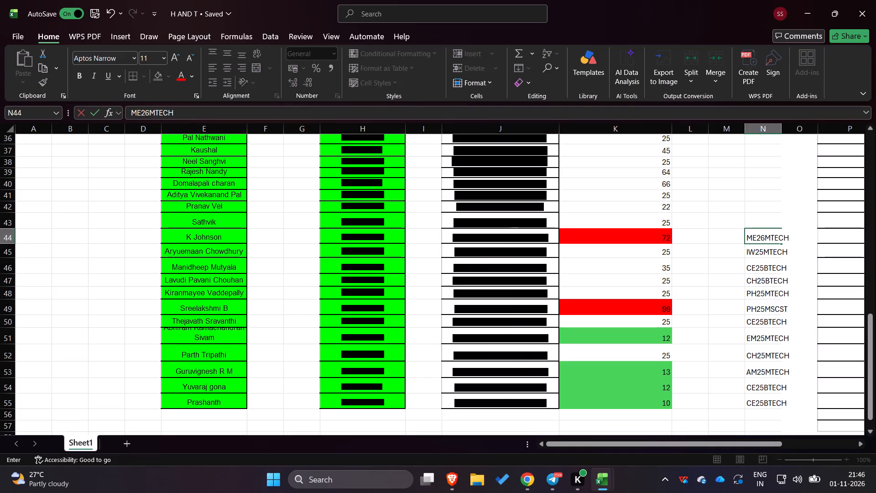
{"action": "left_click", "coordinate": [765, 219]}
{"action": "type", "text": "CE26"}
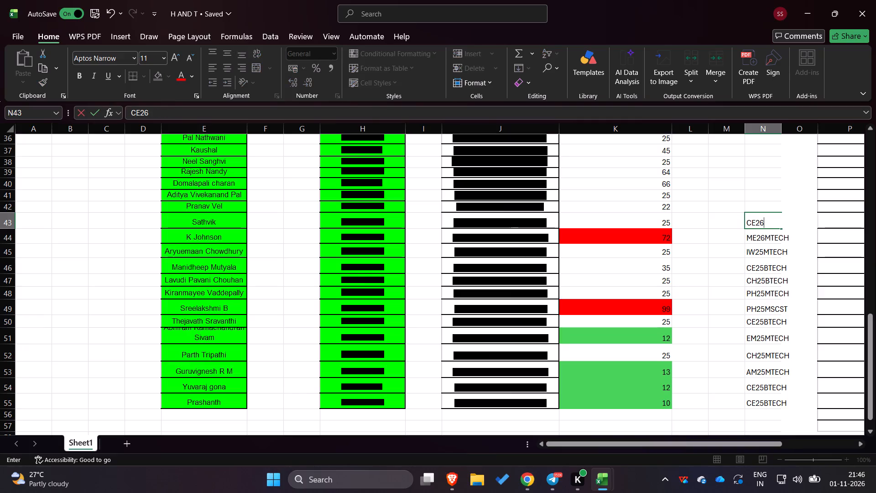
{"action": "type", "text": "BTEC"}
{"action": "key", "text": "h"}
Leave N42 blank and enter the roll number prefixes CE26BTECH in N41 and CE25BTECH in N40.
{"action": "left_click", "coordinate": [765, 207]}
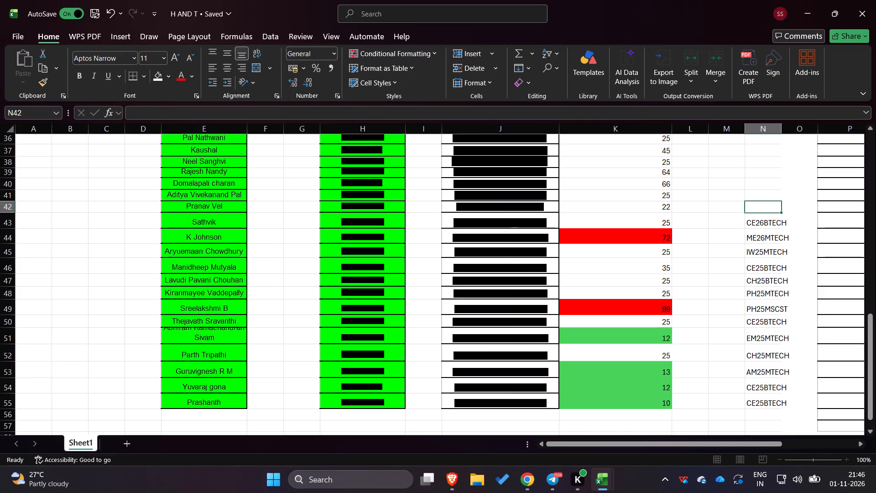
{"action": "left_click", "coordinate": [761, 195]}
{"action": "type", "text": "CE"}
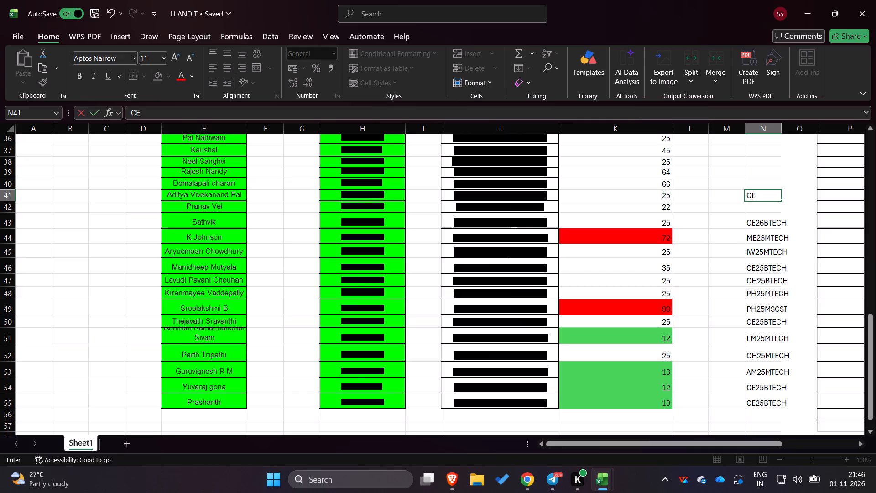
{"action": "type", "text": "26"}
{"action": "type", "text": "BTECH"}
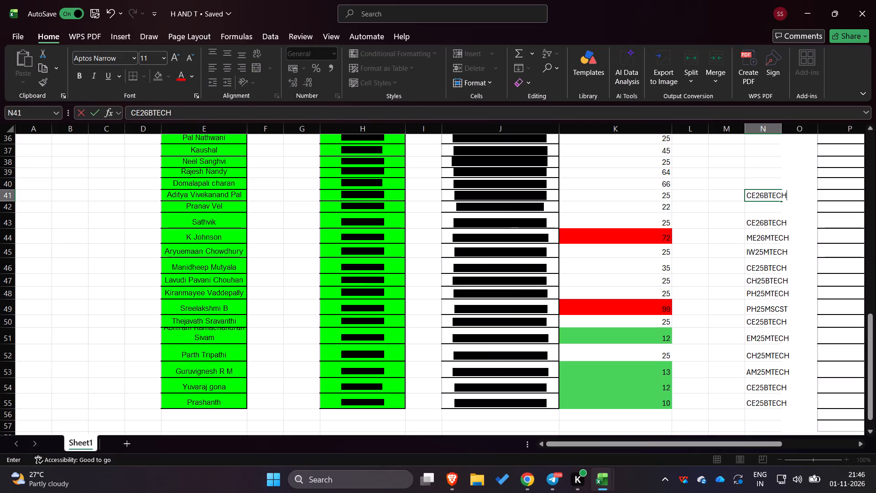
{"action": "left_click", "coordinate": [764, 177]}
{"action": "left_click", "coordinate": [767, 183]}
{"action": "type", "text": "CE"}
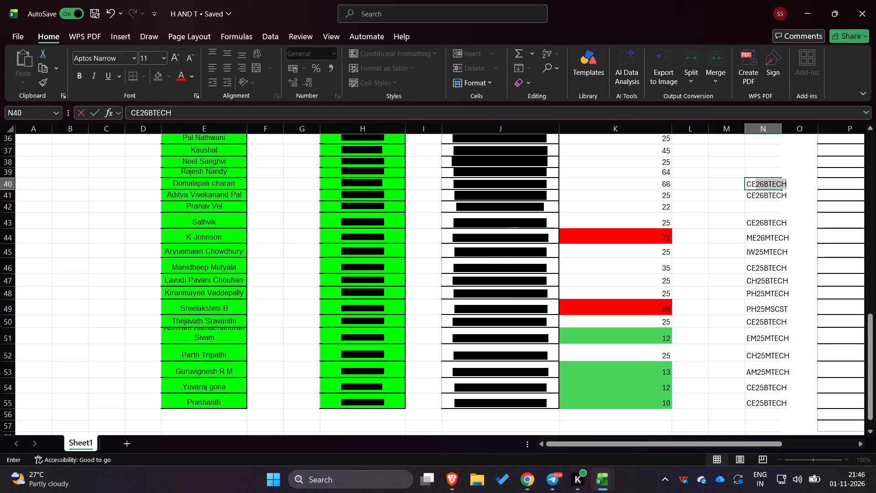
{"action": "type", "text": "25"}
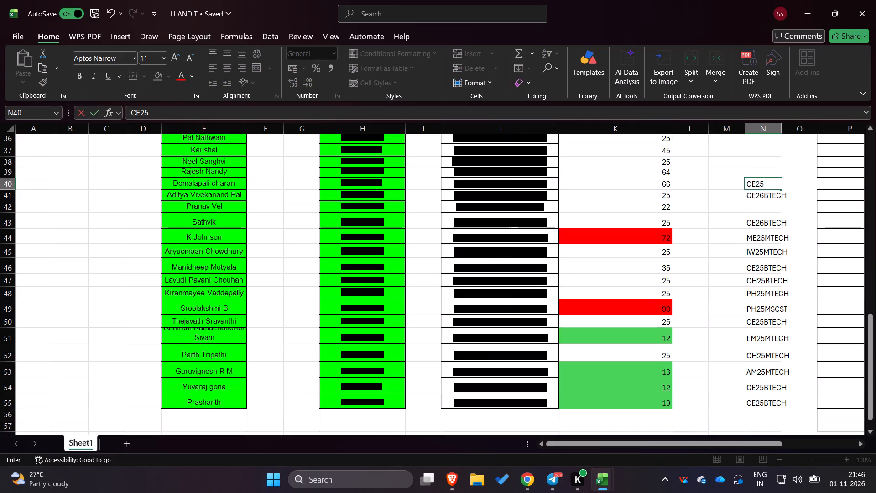
{"action": "type", "text": "BTECH"}
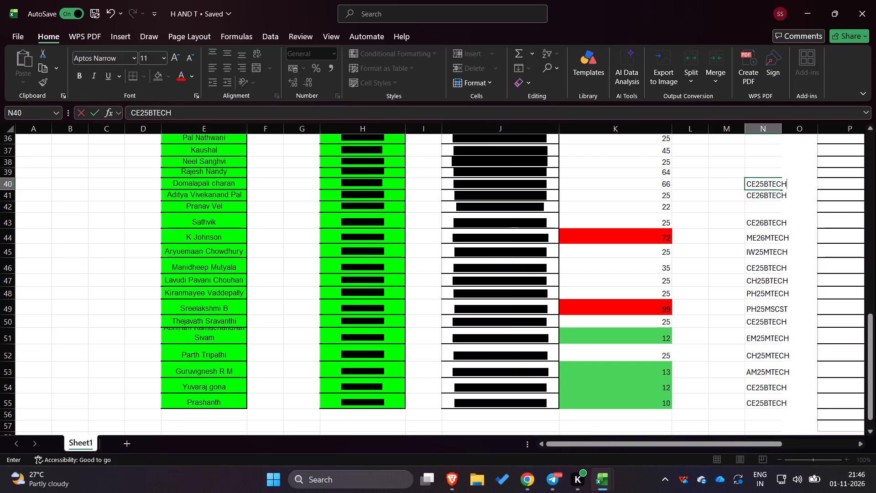
Enter the roll number prefixes CC25BTECH in N39 and ME25BTECH in N38.
{"action": "left_click", "coordinate": [772, 174]}
{"action": "type", "text": "CC"}
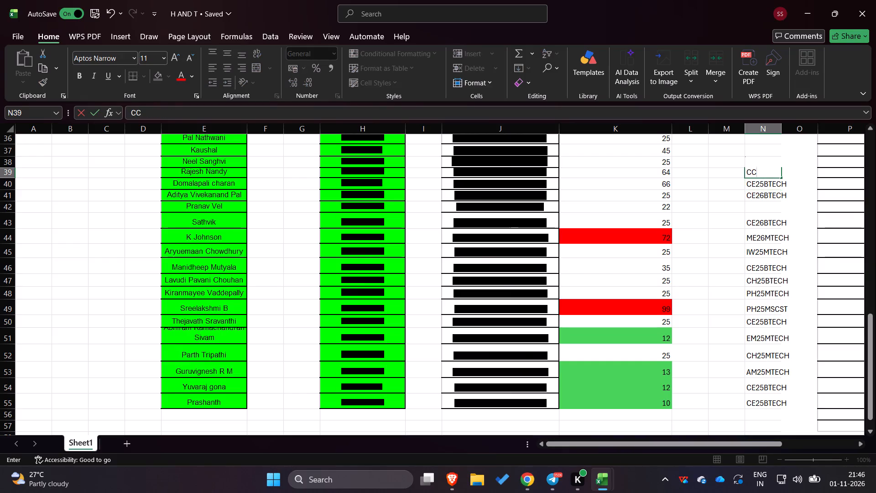
{"action": "type", "text": "25"}
{"action": "type", "text": "BTECH"}
{"action": "scroll", "coordinate": [774, 192], "scroll_direction": "up", "scroll_amount": 1}
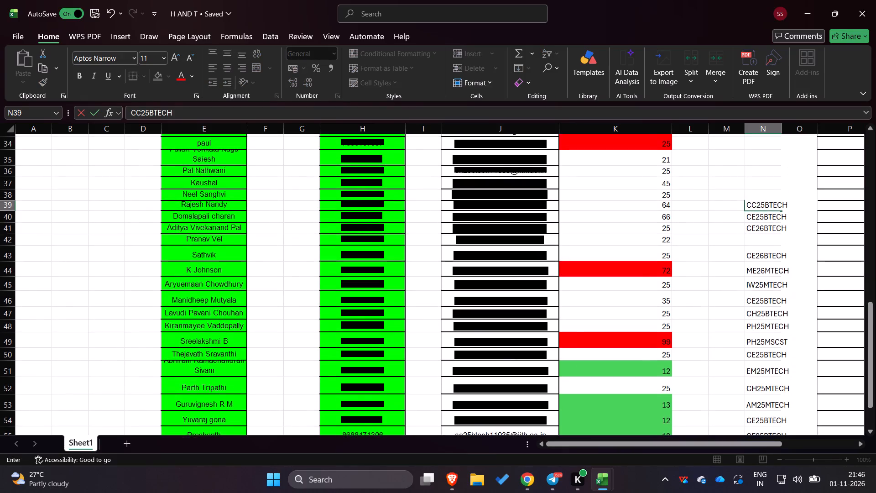
{"action": "left_click", "coordinate": [774, 199]}
{"action": "left_click", "coordinate": [775, 194]}
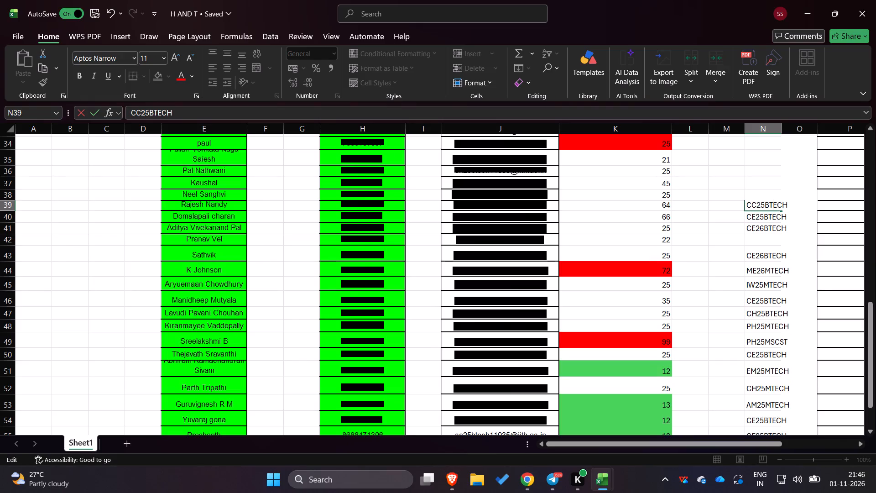
{"action": "left_click", "coordinate": [738, 199]}
{"action": "left_click", "coordinate": [768, 198]}
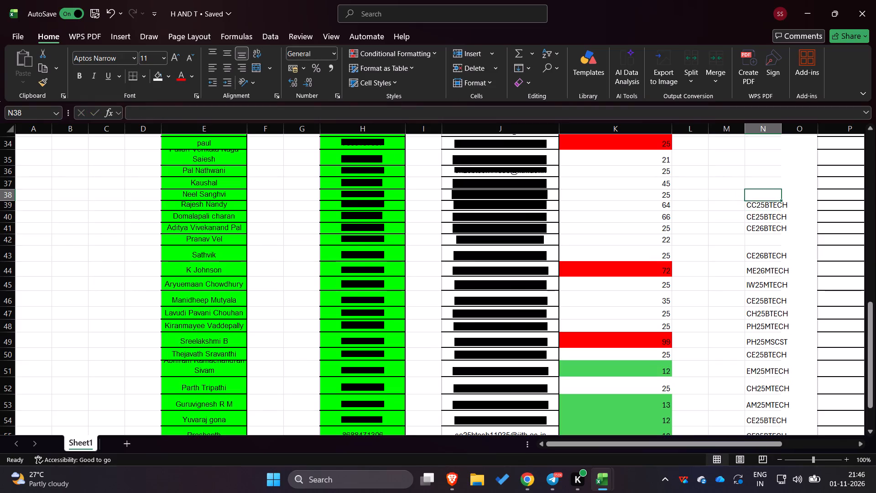
{"action": "type", "text": "ME25BTECH"}
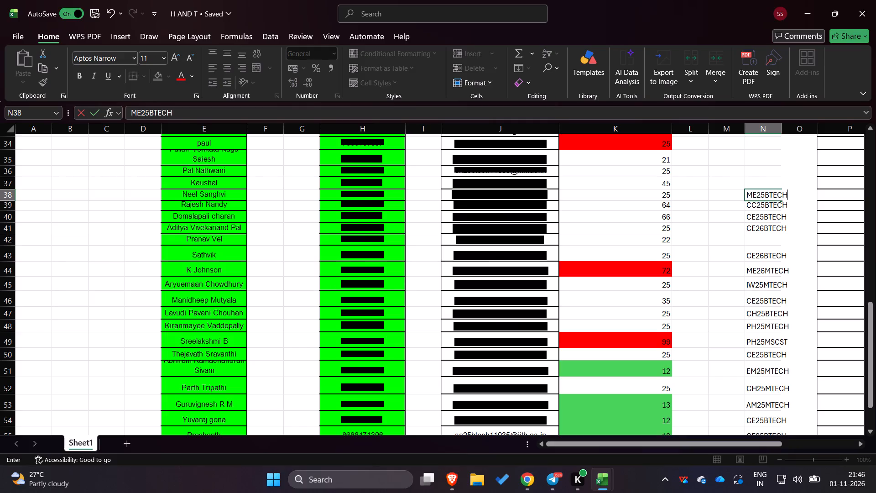
Enter the roll number prefix MS25BTECH in N37.
{"action": "left_click", "coordinate": [760, 182]}
{"action": "type", "text": "MC"}
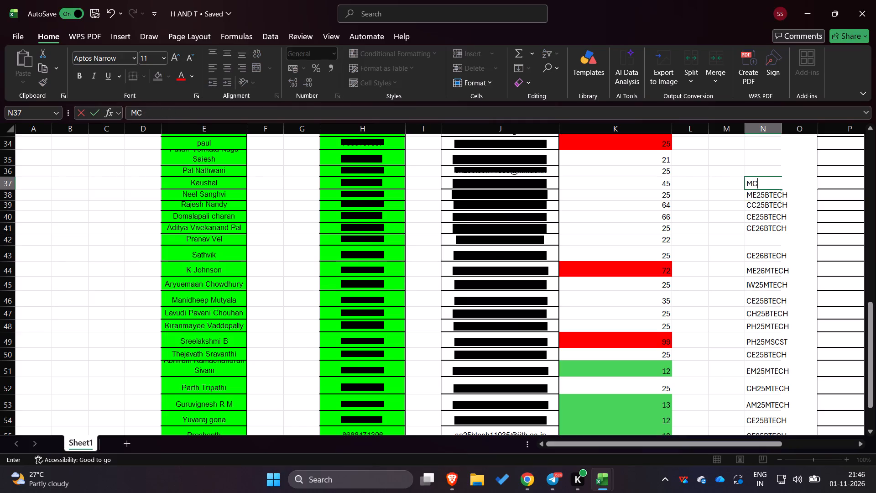
{"action": "key", "text": "BackSpace"}
{"action": "key", "text": "d"}
{"action": "key", "text": "BackSpace"}
{"action": "key", "text": "s"}
{"action": "type", "text": "25"}
{"action": "type", "text": "BTECH"}
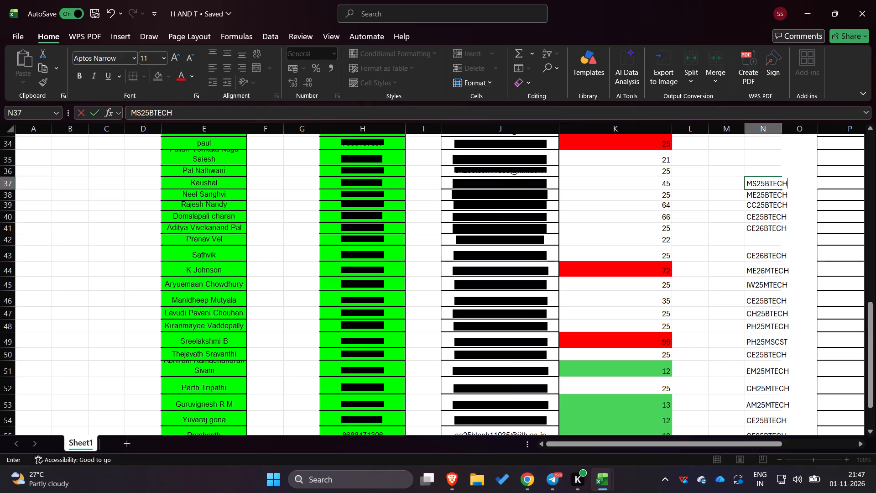
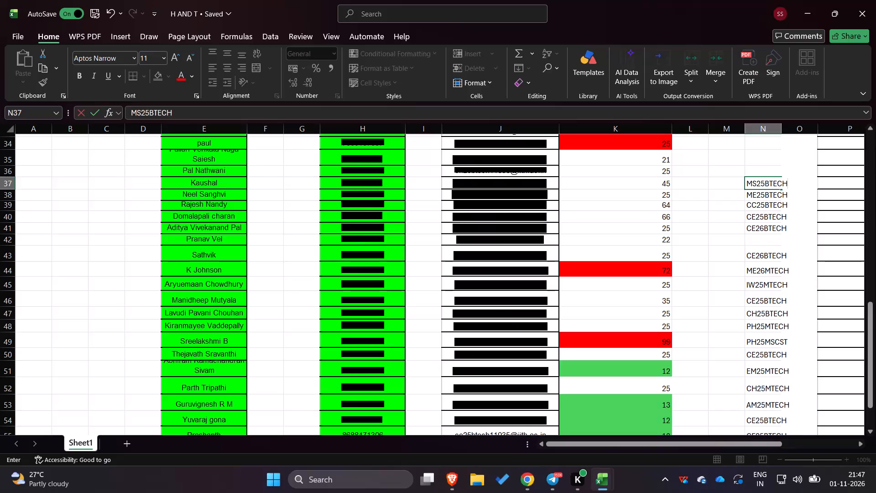
Enter the roll number prefixes CH25BTECH in N36 and CS25BTECH in N35.
{"action": "scroll", "coordinate": [674, 313], "scroll_direction": "up", "scroll_amount": 3}
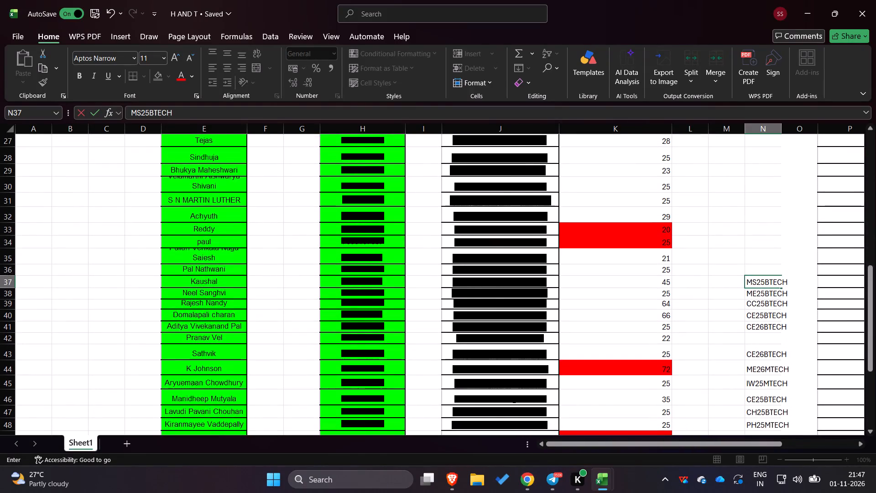
{"action": "left_click", "coordinate": [753, 271]}
{"action": "type", "text": "CH25BTECH"}
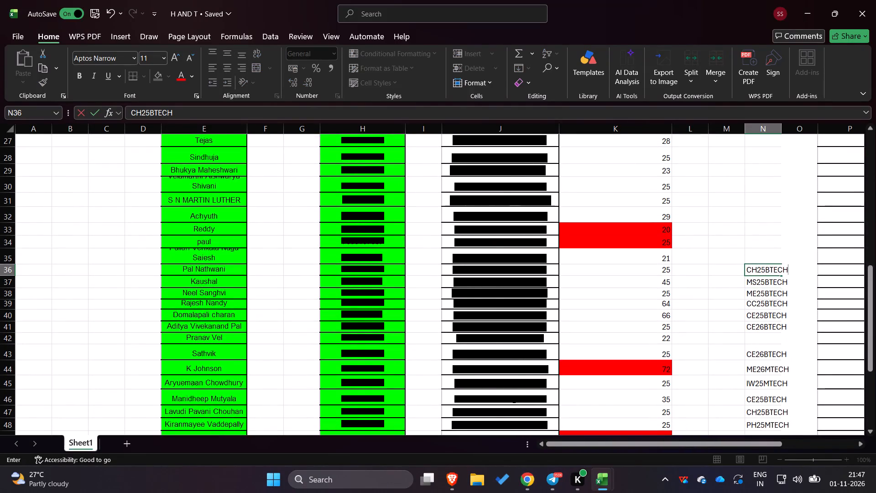
{"action": "left_click", "coordinate": [759, 258]}
{"action": "type", "text": "CS"}
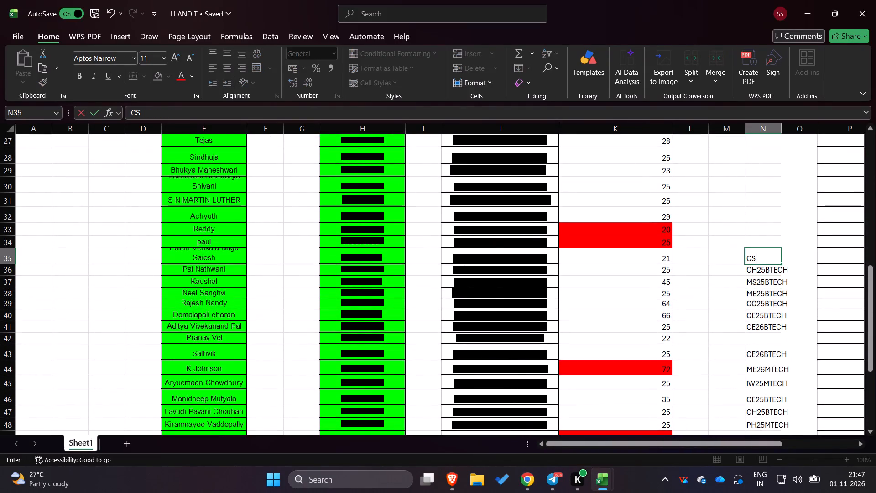
{"action": "type", "text": "25BTECH"}
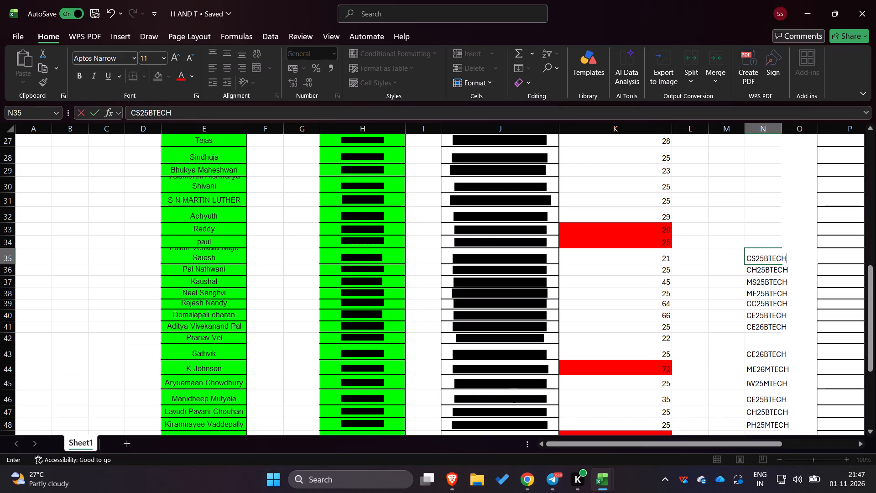
{"action": "scroll", "coordinate": [696, 321], "scroll_direction": "up", "scroll_amount": 1}
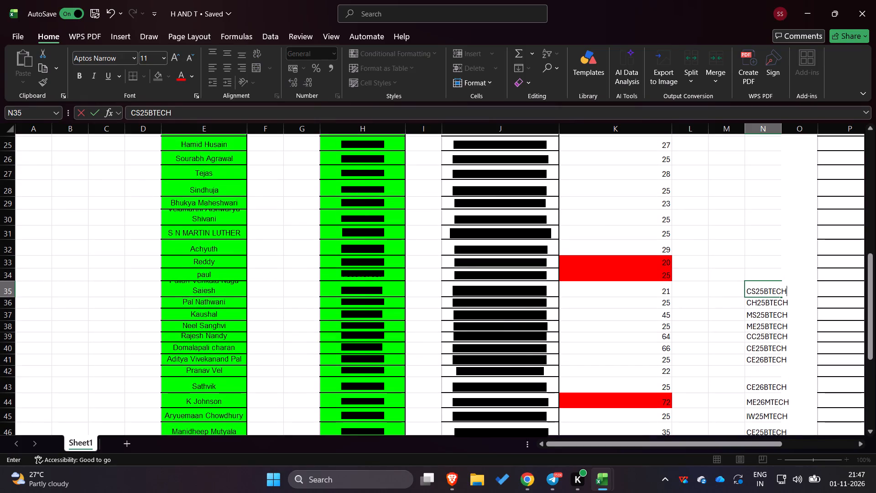
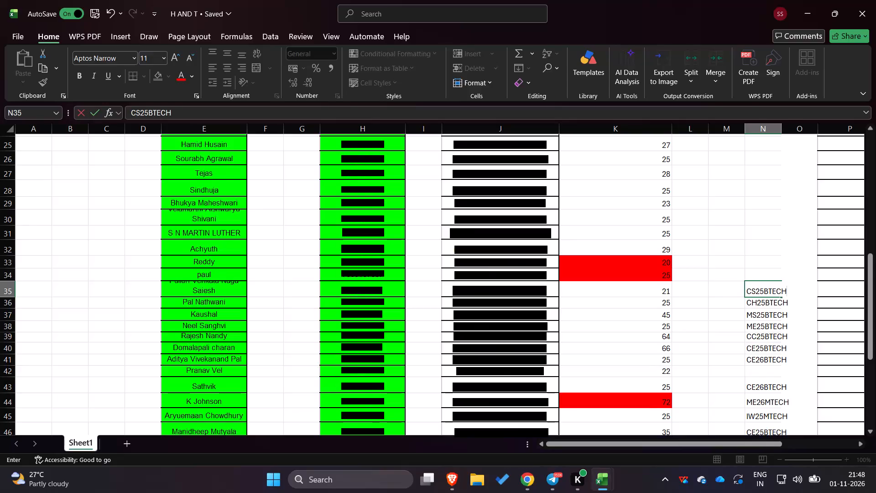
Enter the roll number prefixes PH26RESCH in N34 and EE26BTECH in N33.
{"action": "left_click", "coordinate": [743, 277]}
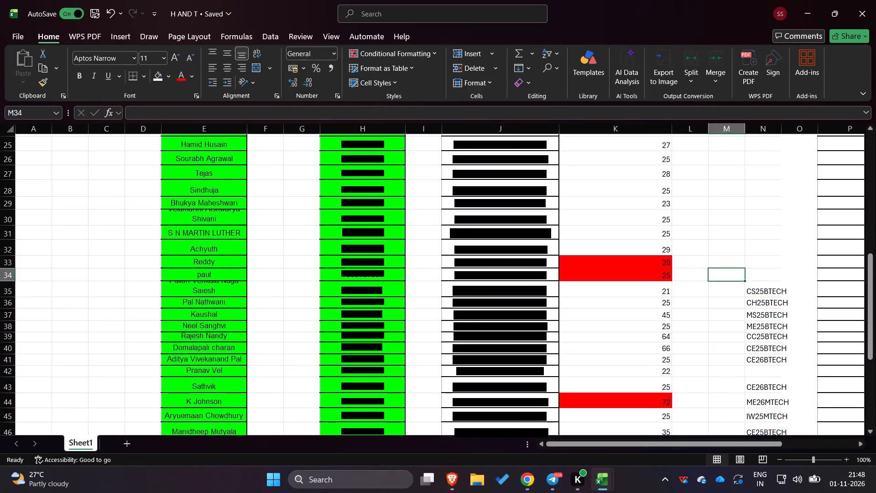
{"action": "left_click", "coordinate": [755, 273]}
{"action": "type", "text": "PH26"}
{"action": "type", "text": "RESHC=="}
{"action": "key", "text": "BackSpace"}
{"action": "key", "text": "BackSpace"}
{"action": "key", "text": "BackSpace"}
{"action": "key", "text": "BackSpace"}
{"action": "type", "text": "CH"}
{"action": "left_click", "coordinate": [773, 262]}
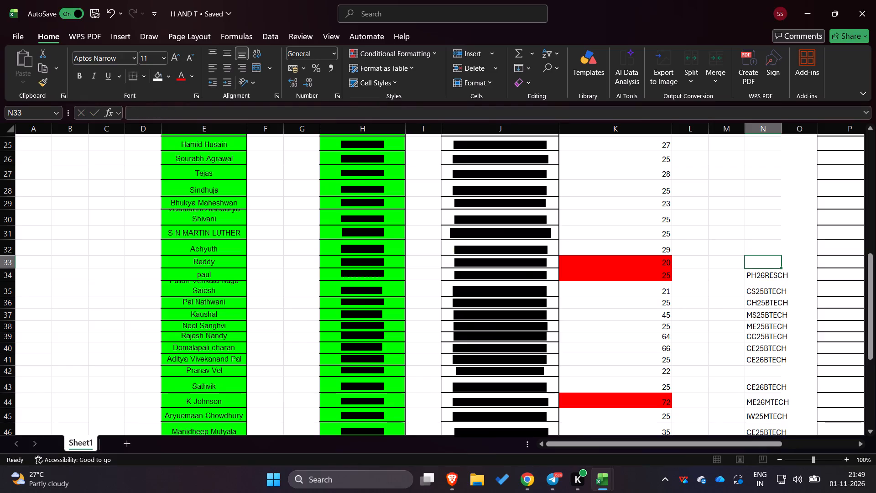
{"action": "key", "text": "2"}
{"action": "key", "text": "BackSpace"}
{"action": "type", "text": "EE26BTECH"}
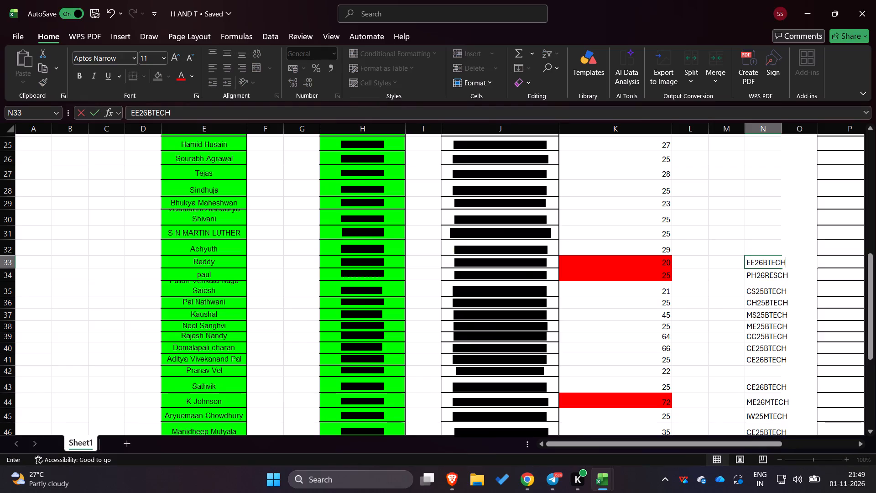
Enter the roll number prefixes MS26BTECH in N32 and CH25BTECH in N30, skipping row 31.
{"action": "left_click", "coordinate": [779, 246]}
{"action": "type", "text": "MS25"}
{"action": "key", "text": "BackSpace"}
{"action": "key", "text": "7"}
{"action": "key", "text": "BackSpace"}
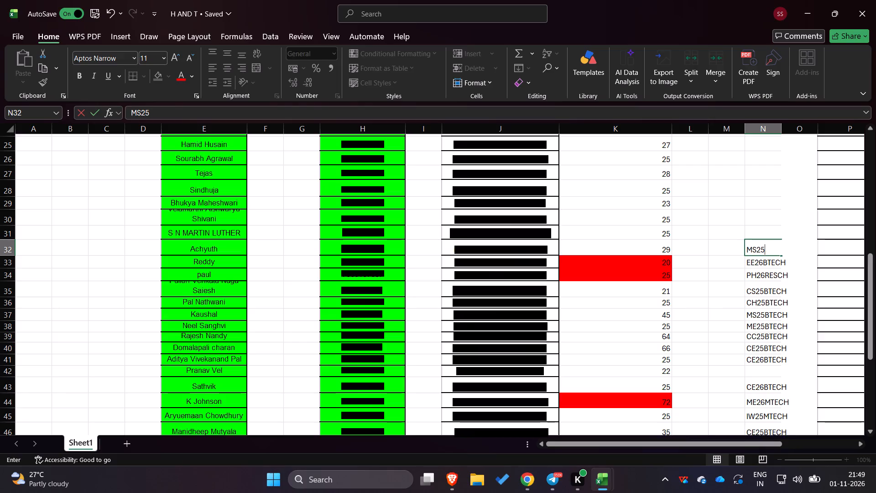
{"action": "key", "text": "BackSpace"}
{"action": "type", "text": "6BTECH"}
{"action": "left_click", "coordinate": [770, 217]}
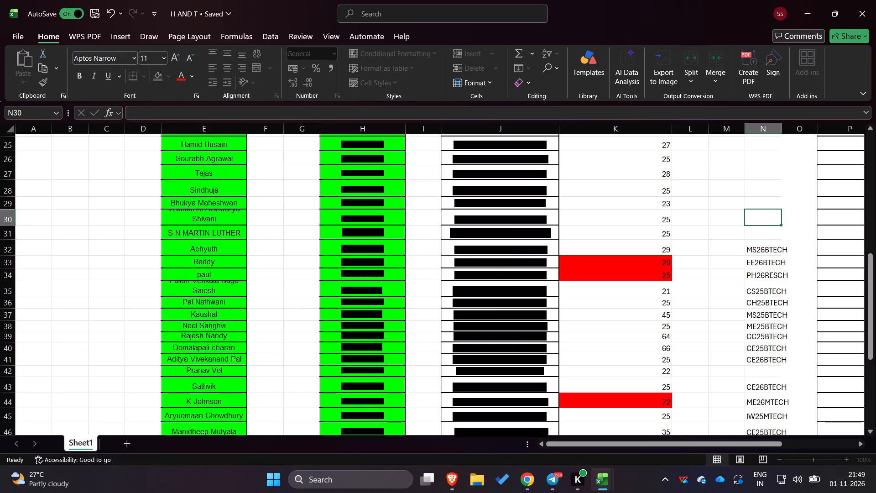
{"action": "type", "text": "CH25BTECH"}
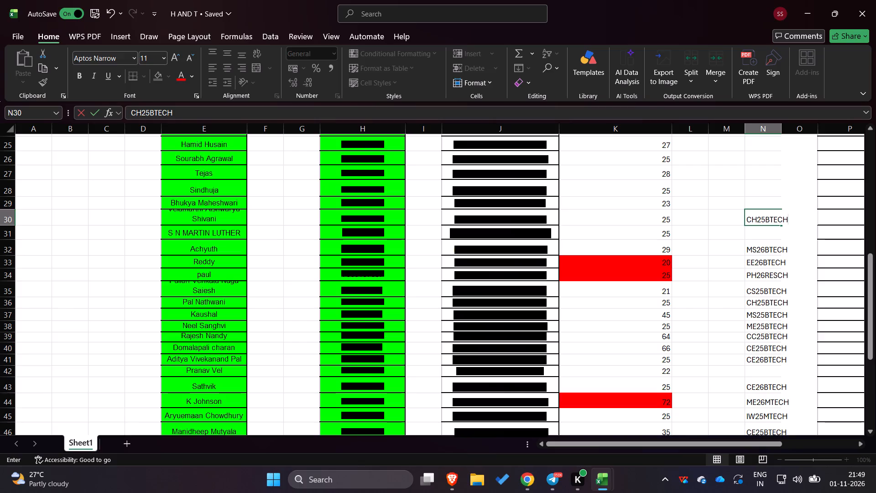
Fill the roll number prefixes for rows 29 up to 27 in column N: CS24BTECH, CS25BTECH and EE23BTECH.
{"action": "left_click", "coordinate": [769, 205]}
{"action": "type", "text": "CS24BTECH"}
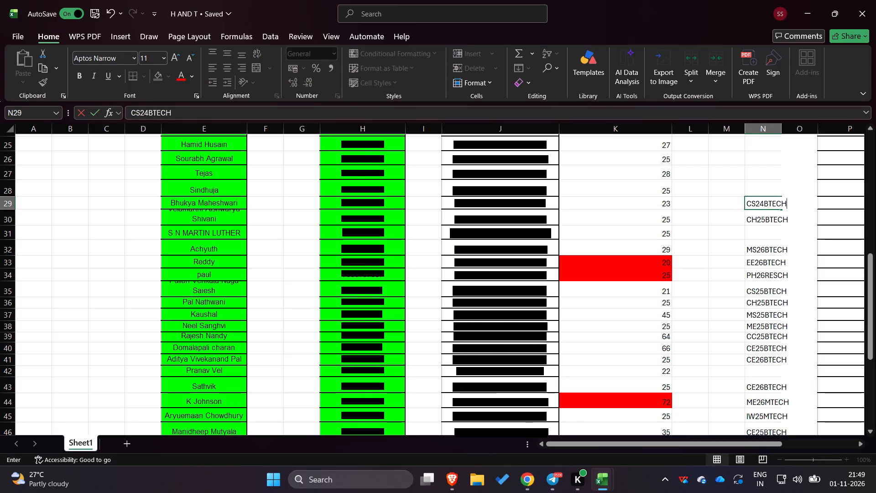
{"action": "left_click", "coordinate": [772, 183]}
{"action": "type", "text": "CS25BTECH"}
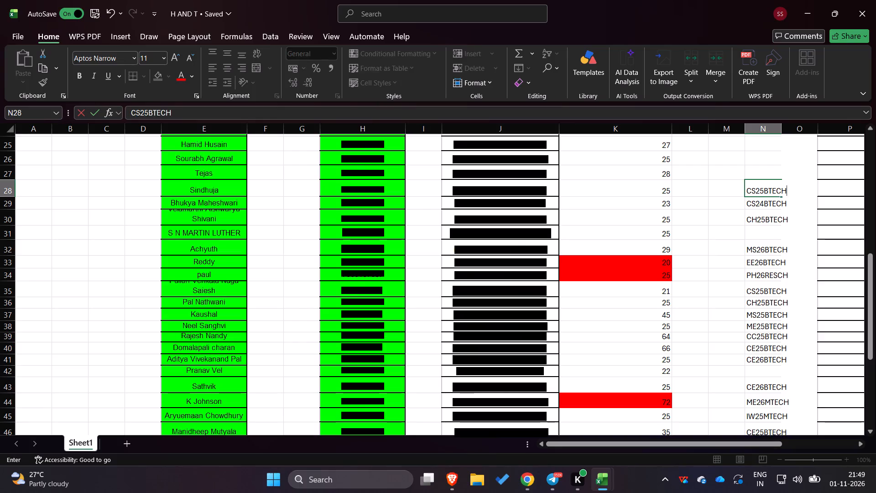
{"action": "left_click", "coordinate": [772, 170]}
{"action": "type", "text": "EE23BTECH"}
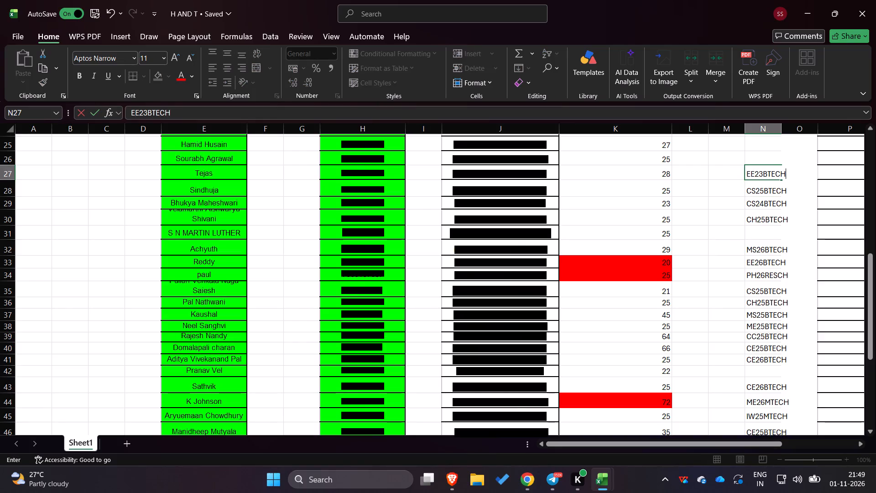
Enter the roll number prefixes MS26MTECH in N26 and CS26MTECH in N25.
{"action": "left_click", "coordinate": [771, 158]}
{"action": "type", "text": "MS26"}
{"action": "type", "text": "MTECH"}
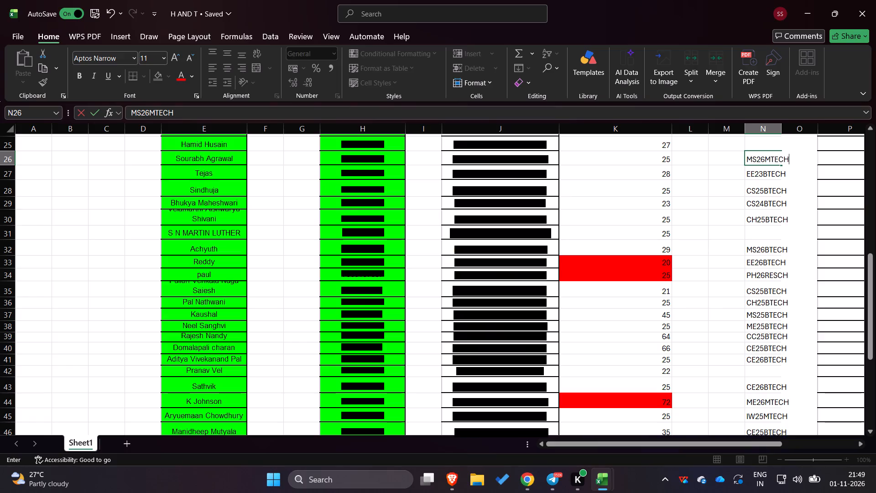
{"action": "left_click", "coordinate": [770, 145]}
{"action": "type", "text": "CS26"}
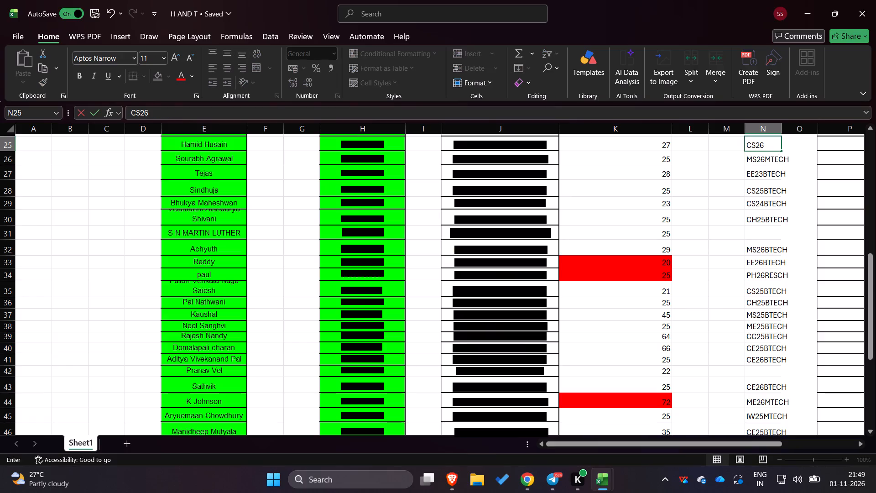
{"action": "type", "text": "MTECH"}
{"action": "scroll", "coordinate": [755, 199], "scroll_direction": "up", "scroll_amount": 2}
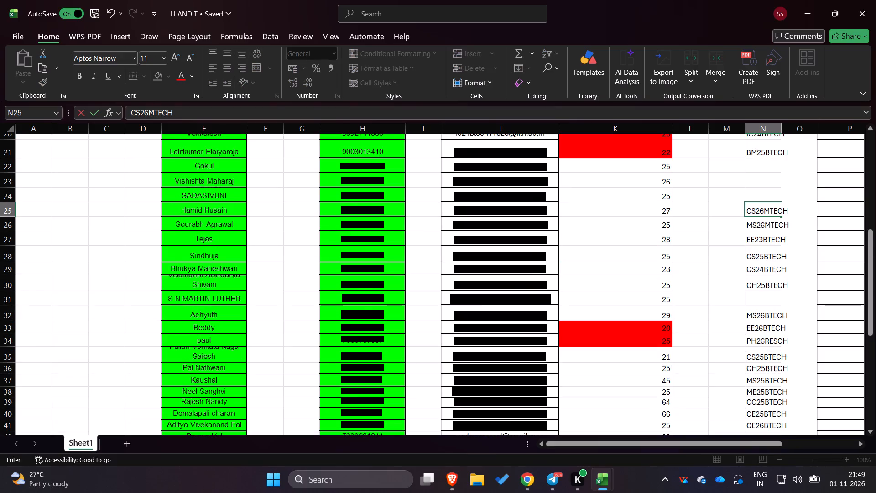
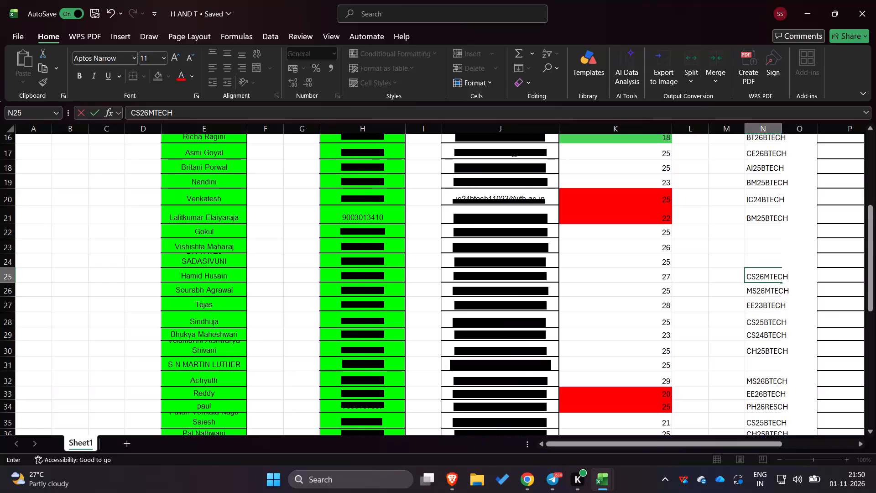
Enter the roll number prefixes EM26MTECH in N24 and N23, and MS25BTECH in N22.
{"action": "left_click", "coordinate": [766, 264]}
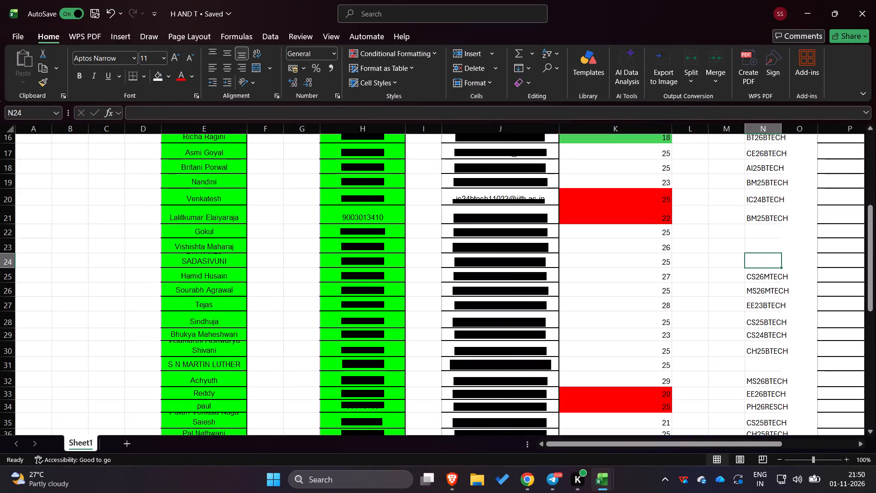
{"action": "type", "text": "EM"}
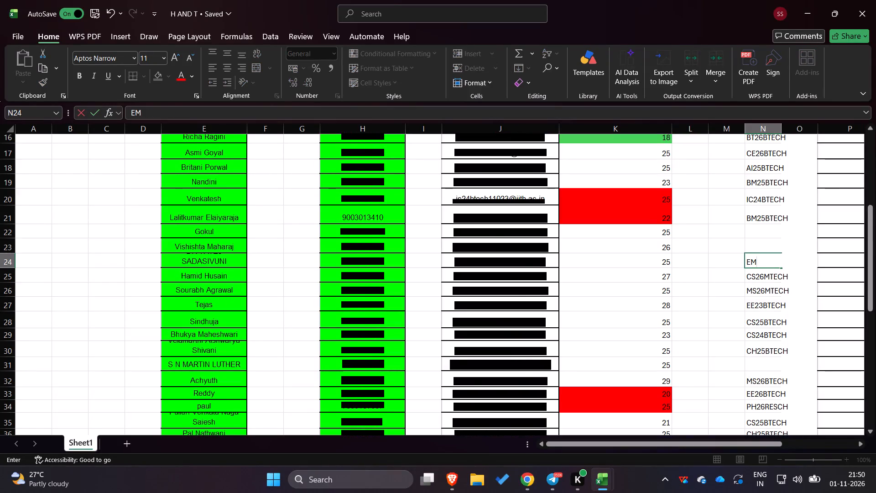
{"action": "type", "text": "26"}
{"action": "type", "text": "MTECH"}
{"action": "left_click", "coordinate": [776, 248]}
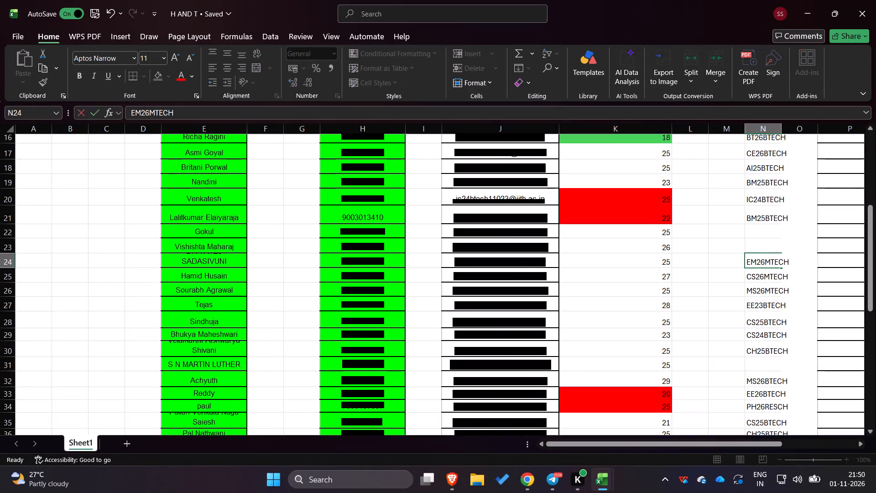
{"action": "type", "text": "EM"}
{"action": "type", "text": "26"}
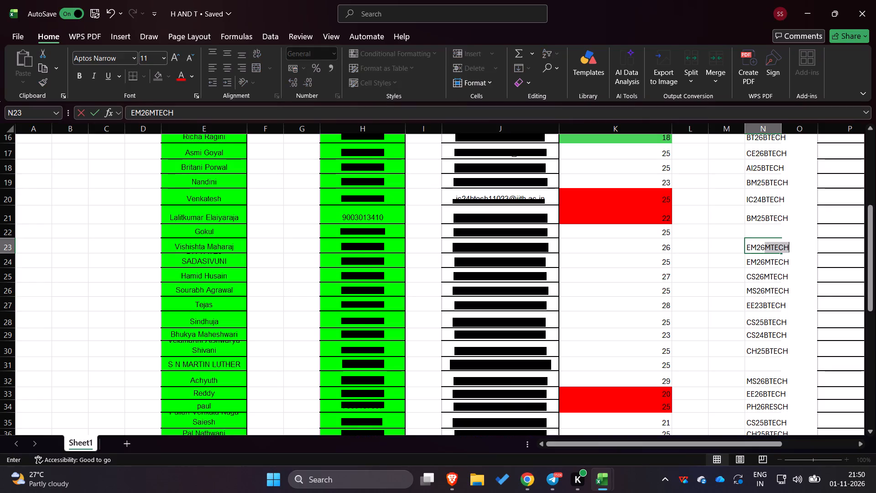
{"action": "type", "text": "MTECH"}
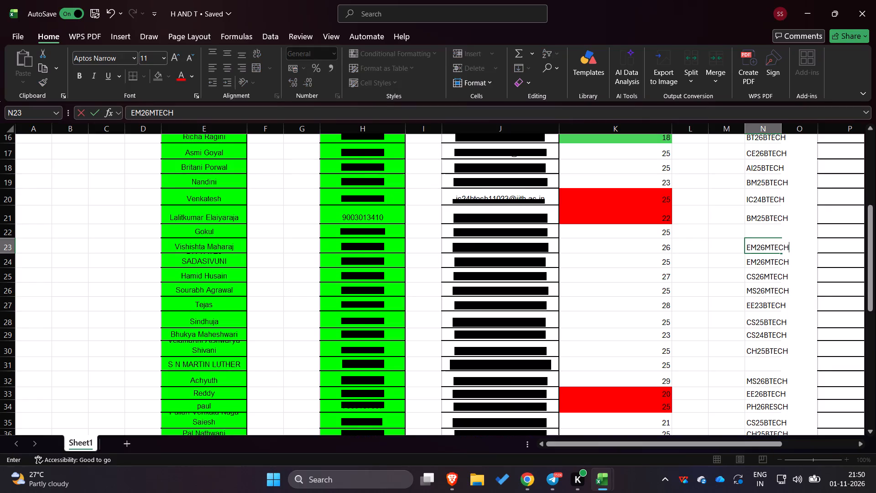
{"action": "left_click", "coordinate": [769, 227]}
{"action": "type", "text": "MS"}
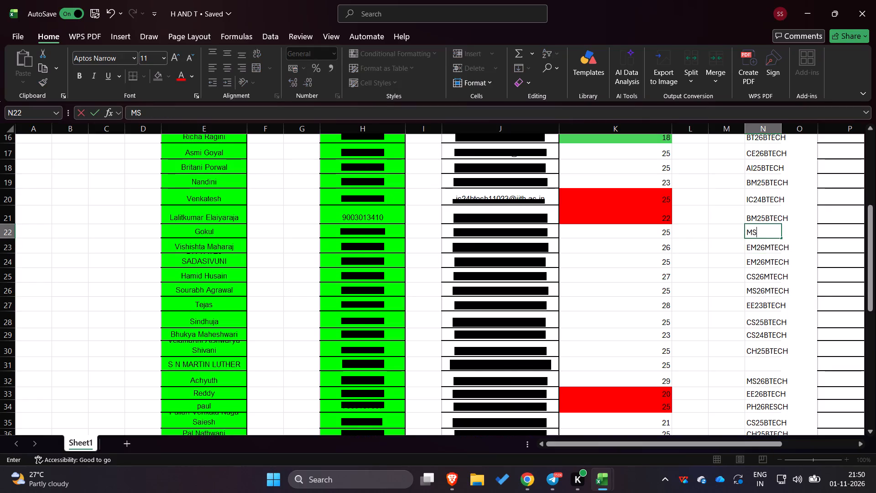
{"action": "type", "text": "25"}
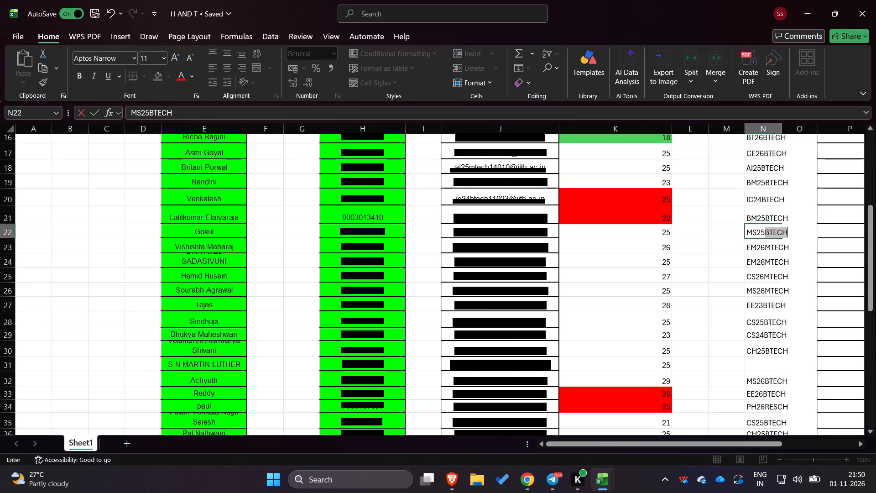
{"action": "type", "text": "BTECH"}
Look over the sheet's rows to check the roll number column for remaining gaps.
{"action": "scroll", "coordinate": [745, 289], "scroll_direction": "up", "scroll_amount": 6}
{"action": "scroll", "coordinate": [766, 314], "scroll_direction": "down", "scroll_amount": 4}
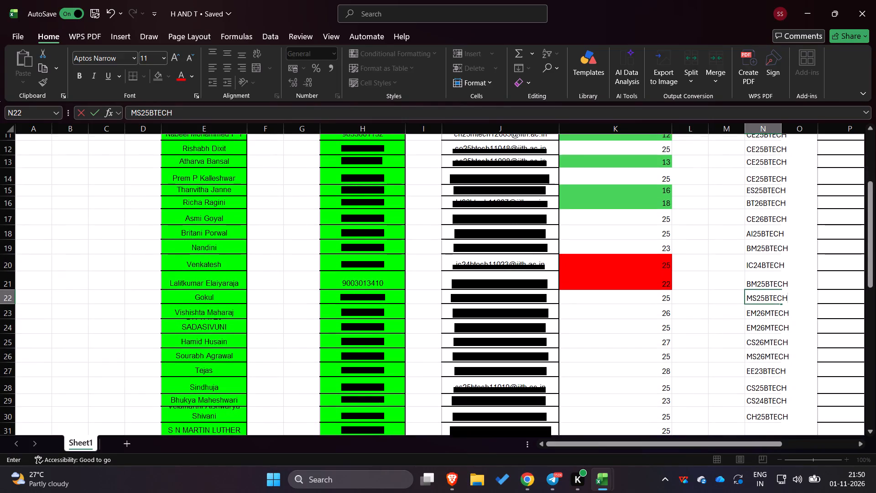
{"action": "scroll", "coordinate": [768, 329], "scroll_direction": "down", "scroll_amount": 6}
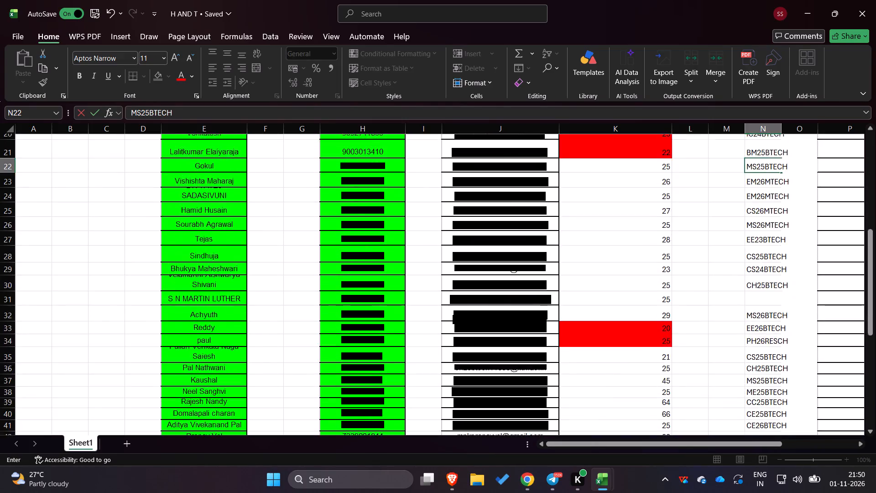
{"action": "scroll", "coordinate": [766, 328], "scroll_direction": "down", "scroll_amount": 6}
{"action": "scroll", "coordinate": [735, 338], "scroll_direction": "up", "scroll_amount": 19}
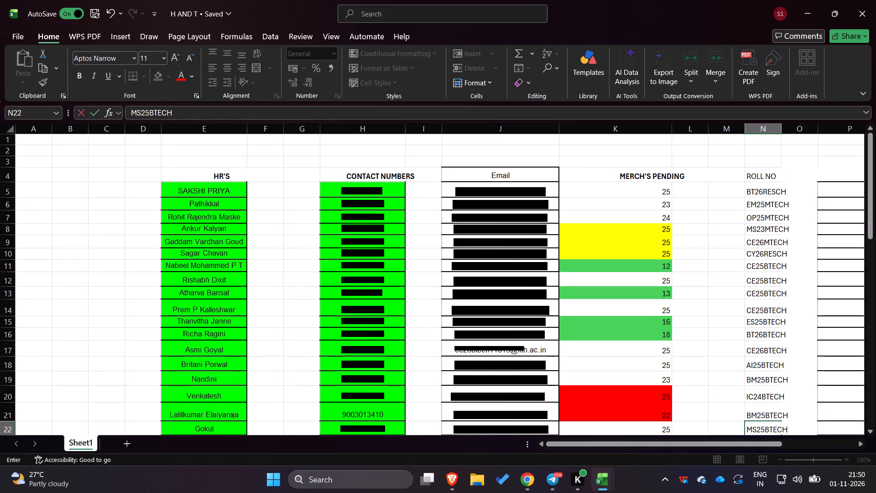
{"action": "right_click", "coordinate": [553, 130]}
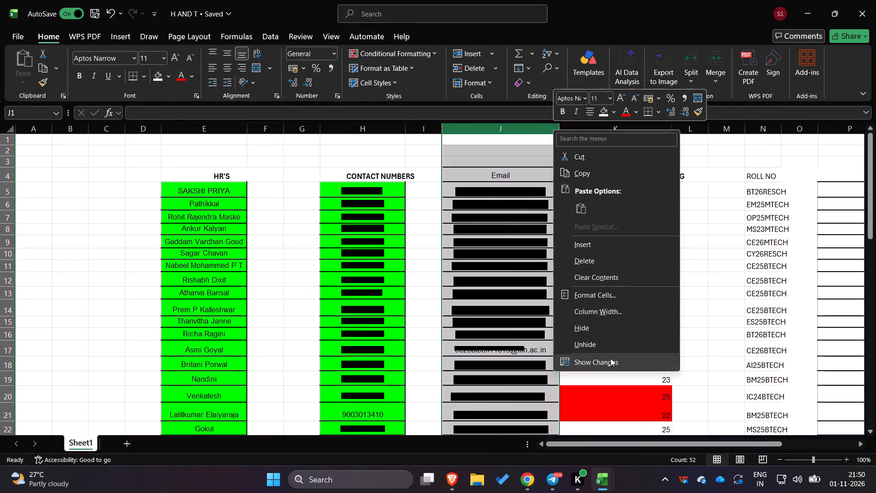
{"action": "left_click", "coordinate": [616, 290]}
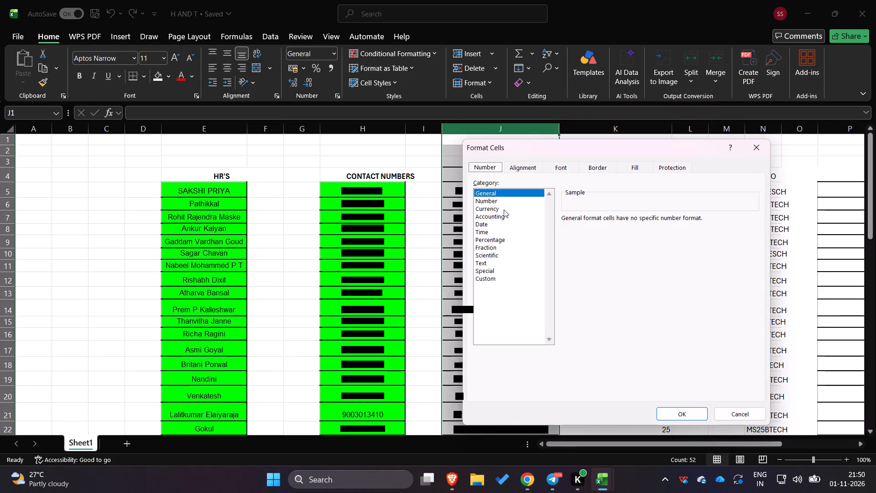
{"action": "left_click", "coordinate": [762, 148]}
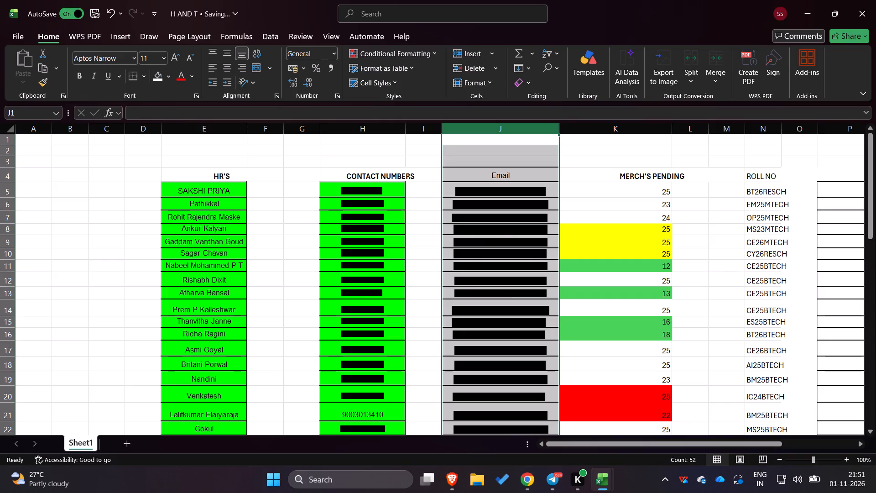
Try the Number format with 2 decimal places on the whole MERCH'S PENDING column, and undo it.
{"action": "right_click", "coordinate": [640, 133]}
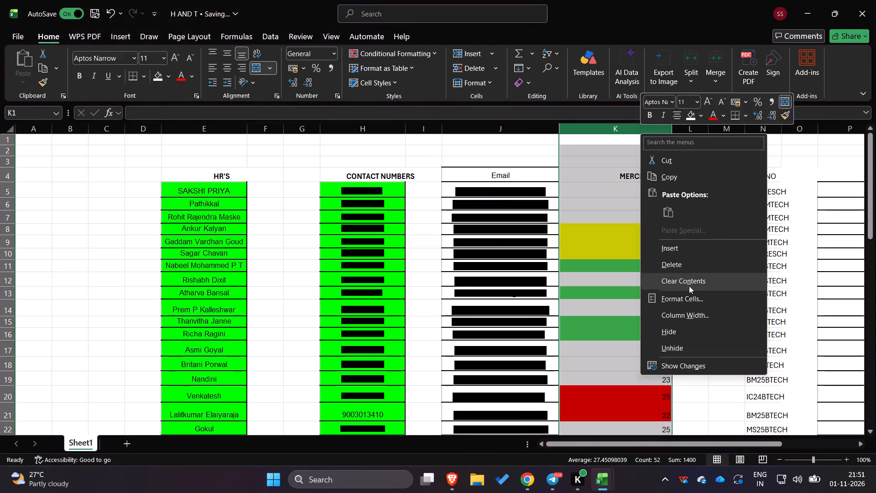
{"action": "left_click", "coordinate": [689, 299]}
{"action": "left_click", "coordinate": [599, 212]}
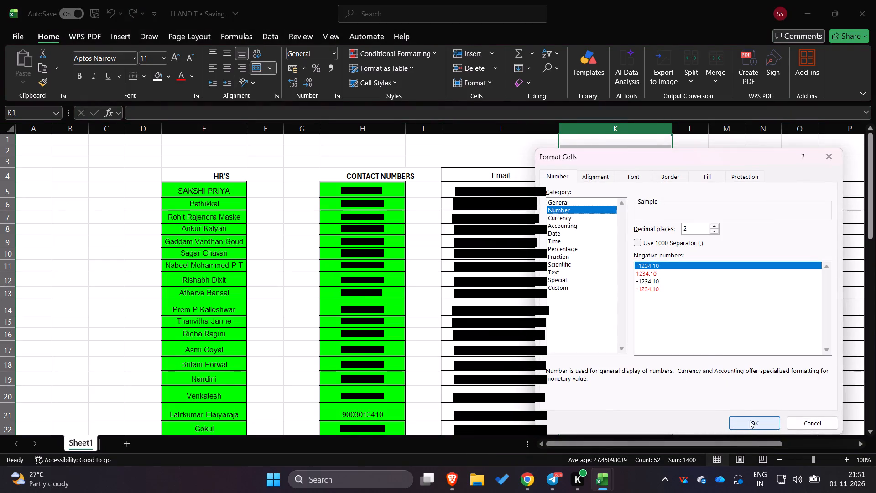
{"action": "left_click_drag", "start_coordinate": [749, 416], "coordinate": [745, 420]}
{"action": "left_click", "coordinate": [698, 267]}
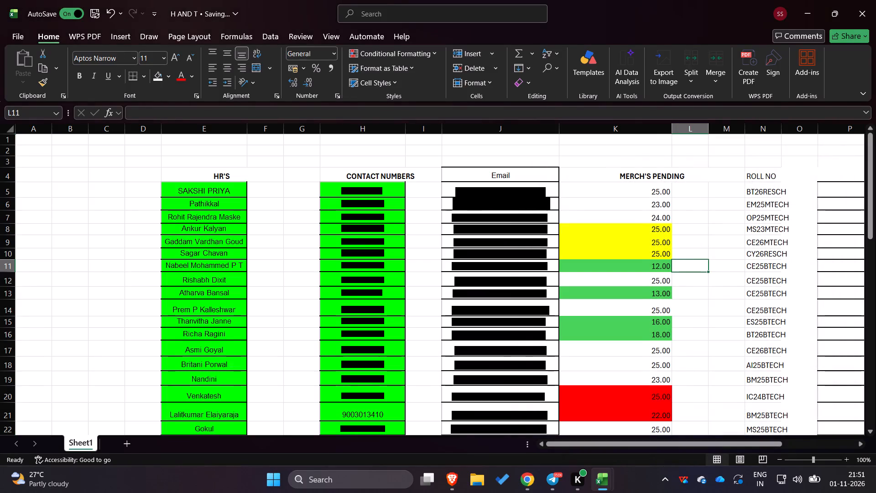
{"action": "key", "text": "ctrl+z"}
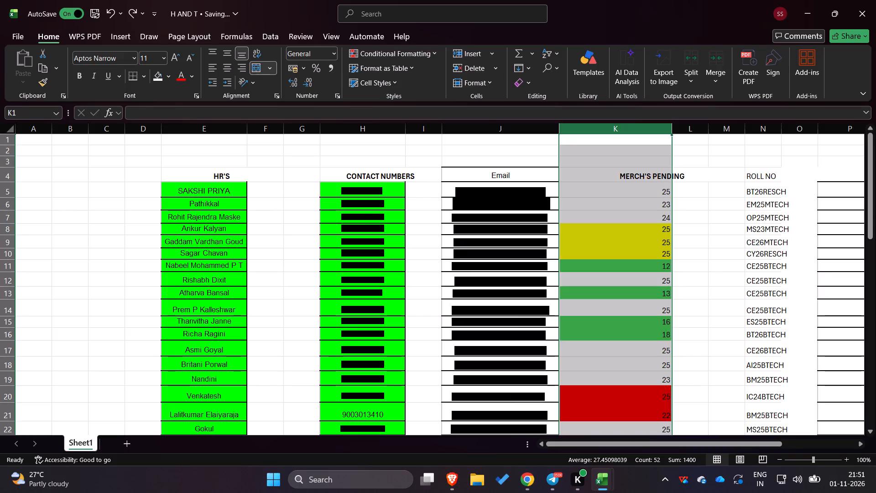
Narrow the MERCH'S PENDING column K to about 70% of its width.
{"action": "scroll", "coordinate": [595, 274], "scroll_direction": "down", "scroll_amount": 7}
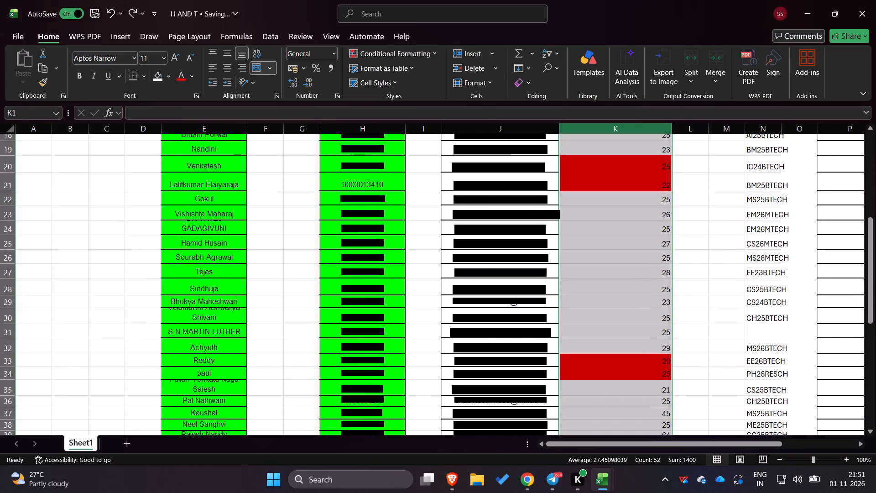
{"action": "left_click", "coordinate": [695, 260]}
{"action": "scroll", "coordinate": [644, 331], "scroll_direction": "down", "scroll_amount": 10}
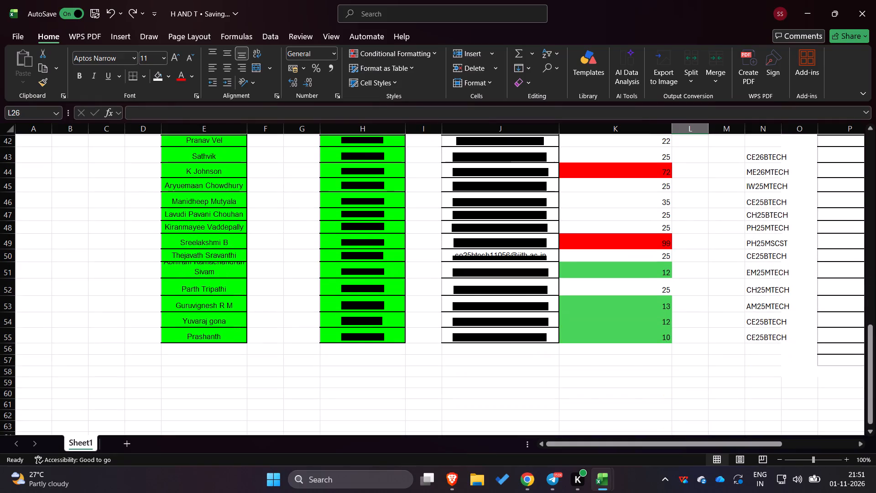
{"action": "scroll", "coordinate": [642, 335], "scroll_direction": "up", "scroll_amount": 7}
{"action": "left_click_drag", "start_coordinate": [672, 130], "coordinate": [645, 143]}
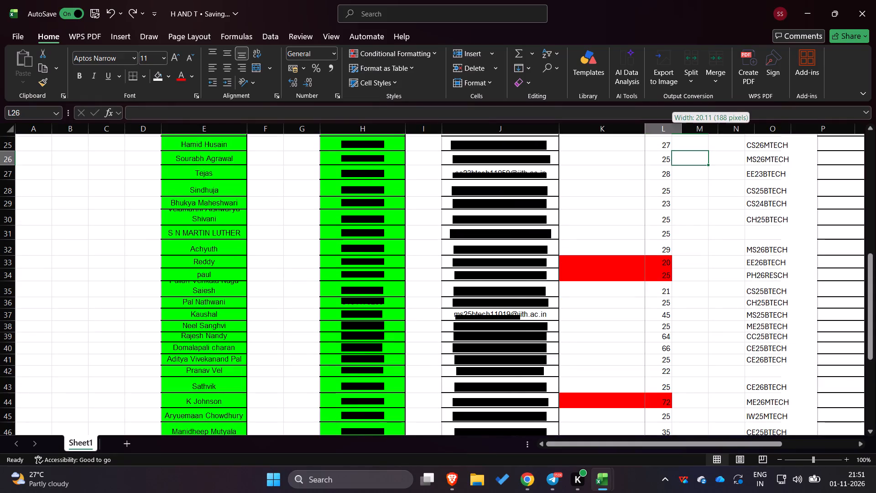
{"action": "left_click_drag", "start_coordinate": [645, 143], "coordinate": [656, 139]}
{"action": "scroll", "coordinate": [661, 249], "scroll_direction": "up", "scroll_amount": 16}
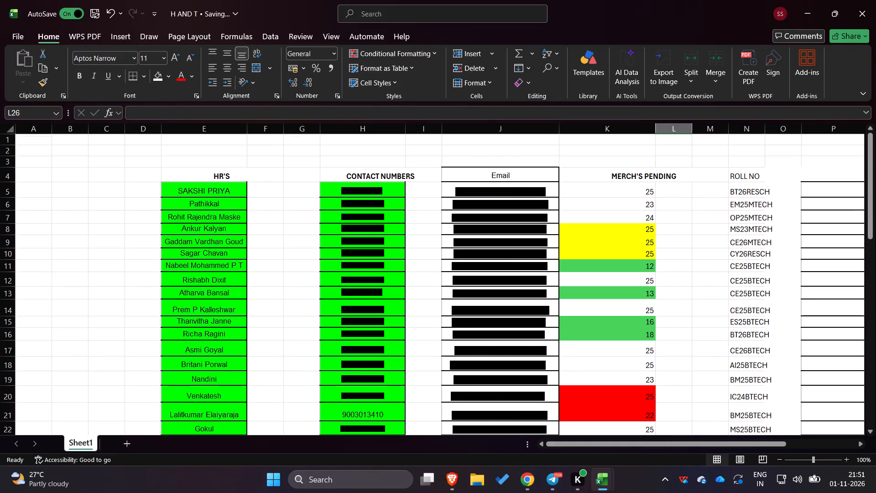
{"action": "left_click_drag", "start_coordinate": [657, 130], "coordinate": [641, 131]}
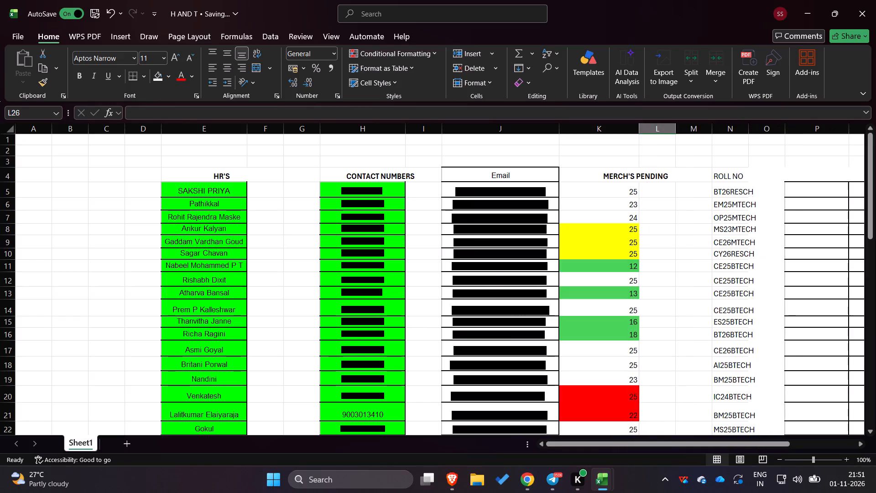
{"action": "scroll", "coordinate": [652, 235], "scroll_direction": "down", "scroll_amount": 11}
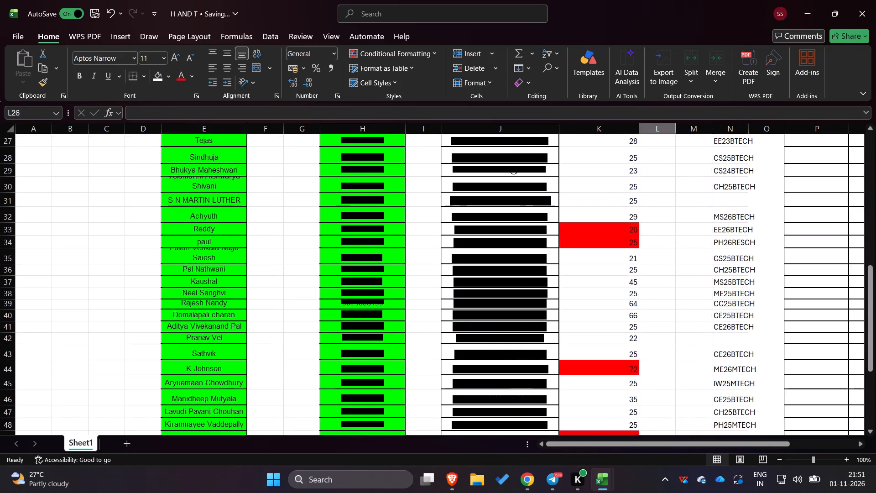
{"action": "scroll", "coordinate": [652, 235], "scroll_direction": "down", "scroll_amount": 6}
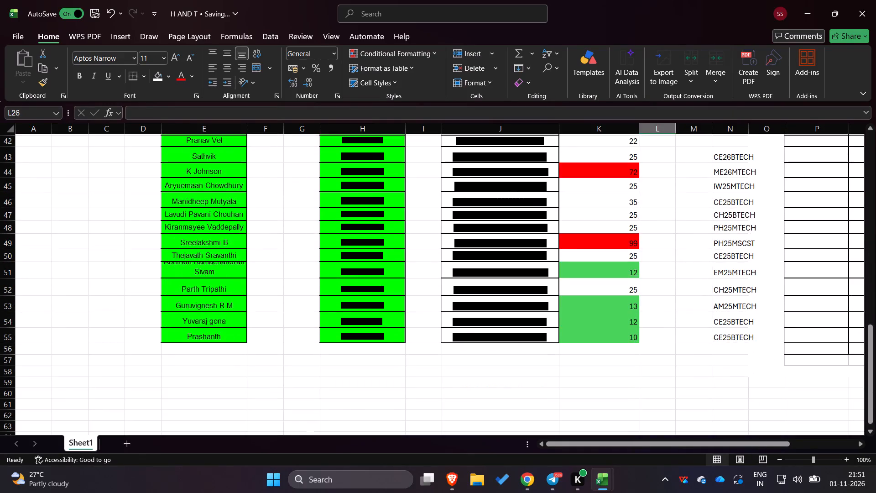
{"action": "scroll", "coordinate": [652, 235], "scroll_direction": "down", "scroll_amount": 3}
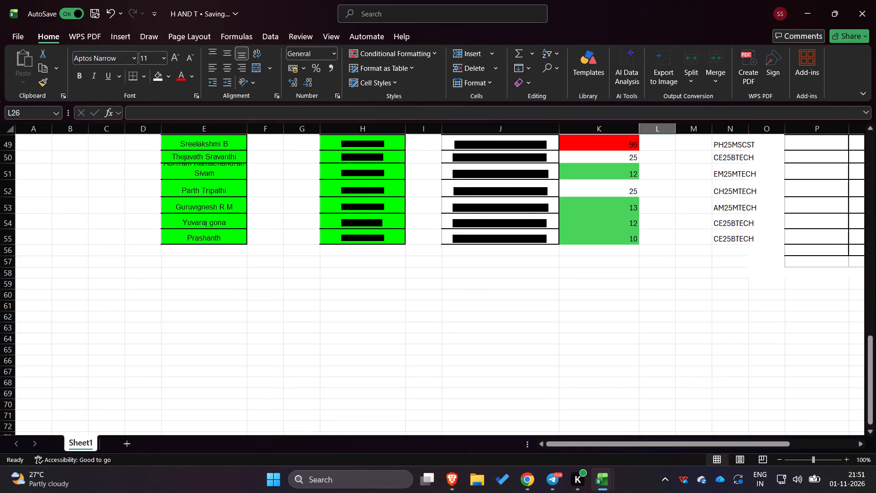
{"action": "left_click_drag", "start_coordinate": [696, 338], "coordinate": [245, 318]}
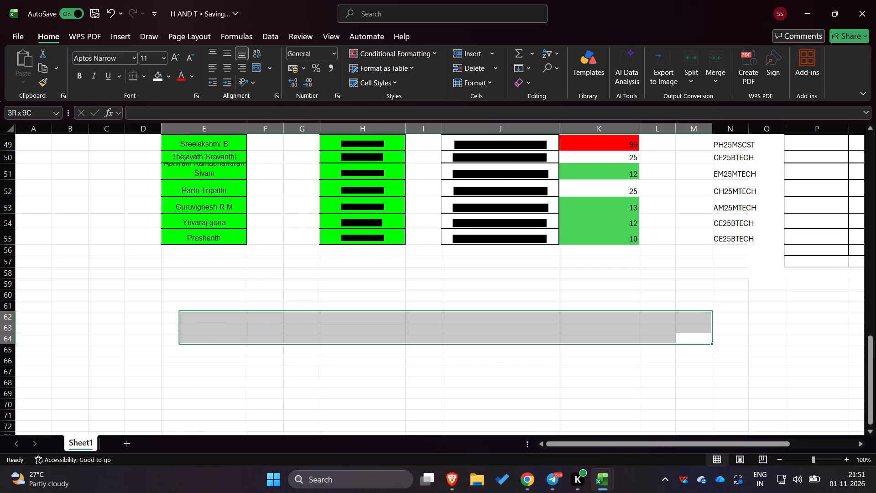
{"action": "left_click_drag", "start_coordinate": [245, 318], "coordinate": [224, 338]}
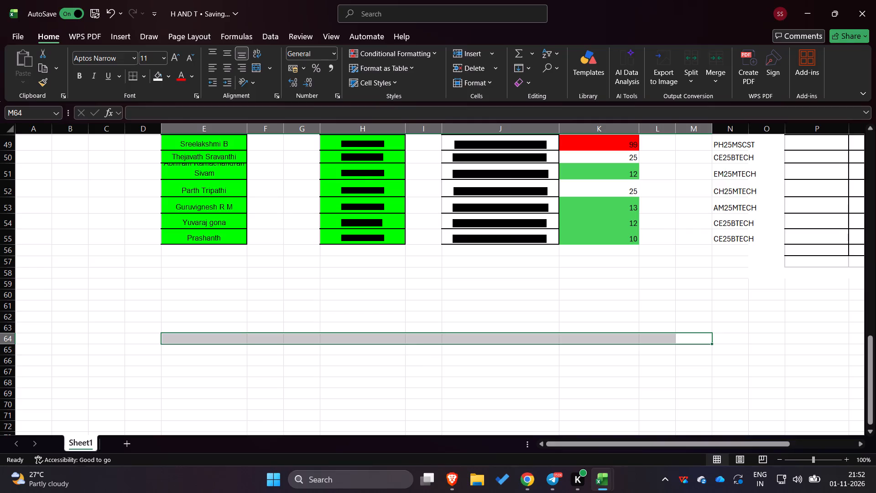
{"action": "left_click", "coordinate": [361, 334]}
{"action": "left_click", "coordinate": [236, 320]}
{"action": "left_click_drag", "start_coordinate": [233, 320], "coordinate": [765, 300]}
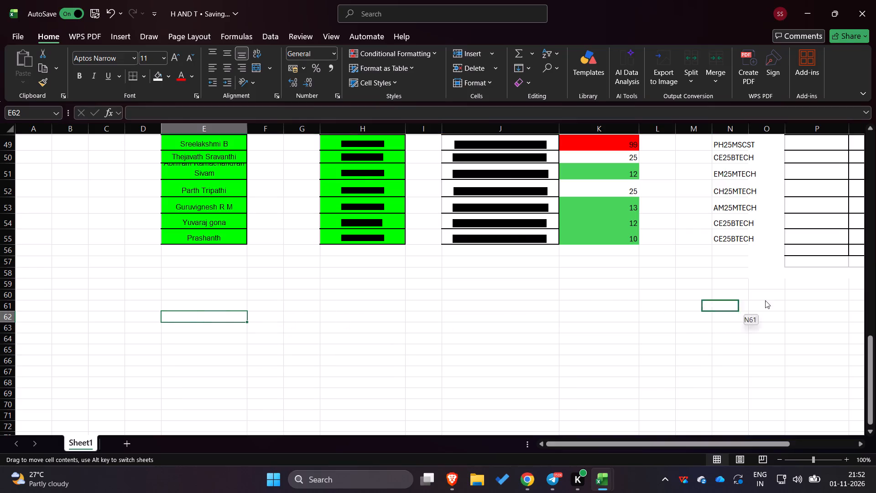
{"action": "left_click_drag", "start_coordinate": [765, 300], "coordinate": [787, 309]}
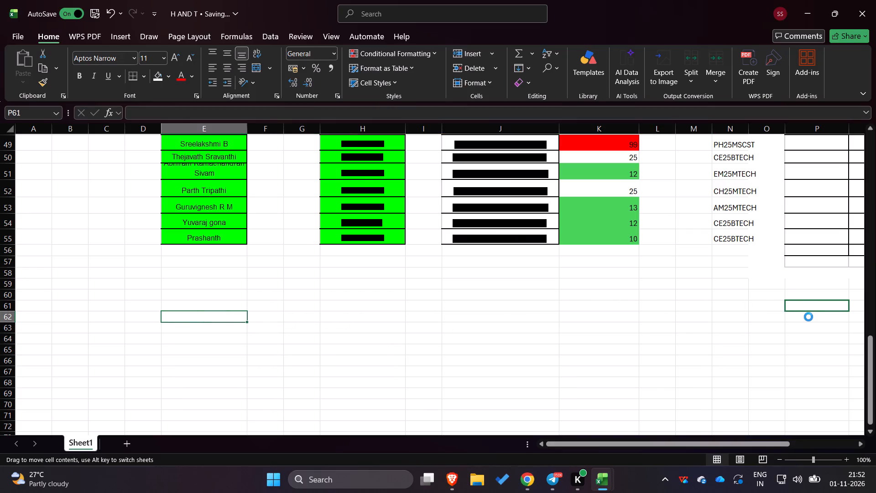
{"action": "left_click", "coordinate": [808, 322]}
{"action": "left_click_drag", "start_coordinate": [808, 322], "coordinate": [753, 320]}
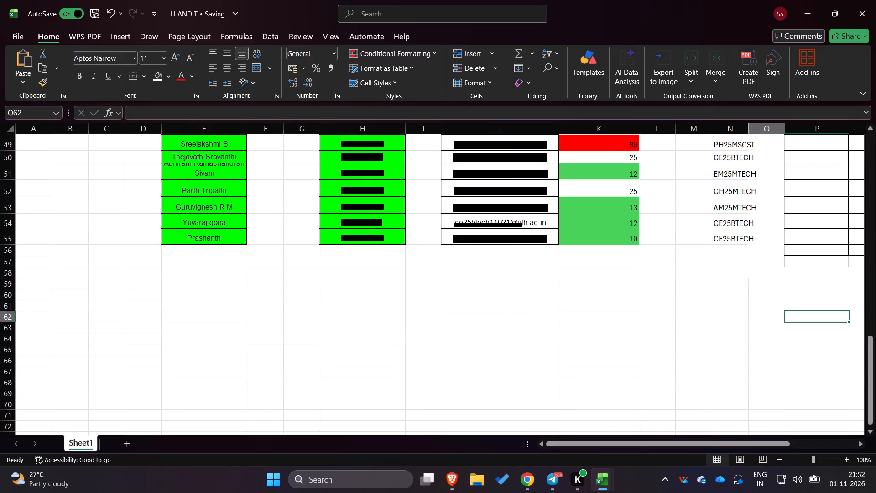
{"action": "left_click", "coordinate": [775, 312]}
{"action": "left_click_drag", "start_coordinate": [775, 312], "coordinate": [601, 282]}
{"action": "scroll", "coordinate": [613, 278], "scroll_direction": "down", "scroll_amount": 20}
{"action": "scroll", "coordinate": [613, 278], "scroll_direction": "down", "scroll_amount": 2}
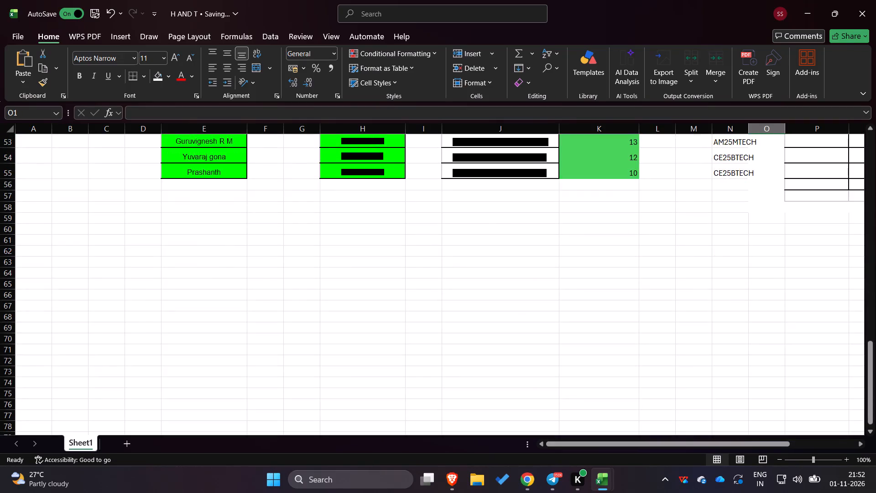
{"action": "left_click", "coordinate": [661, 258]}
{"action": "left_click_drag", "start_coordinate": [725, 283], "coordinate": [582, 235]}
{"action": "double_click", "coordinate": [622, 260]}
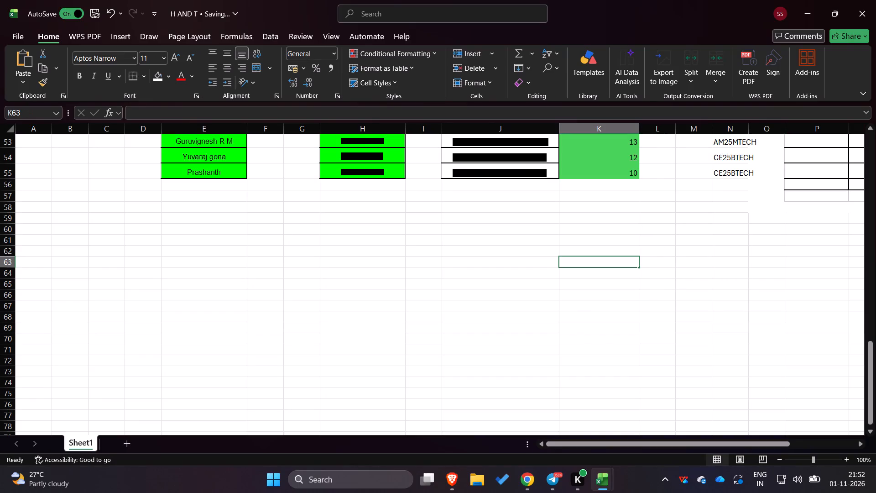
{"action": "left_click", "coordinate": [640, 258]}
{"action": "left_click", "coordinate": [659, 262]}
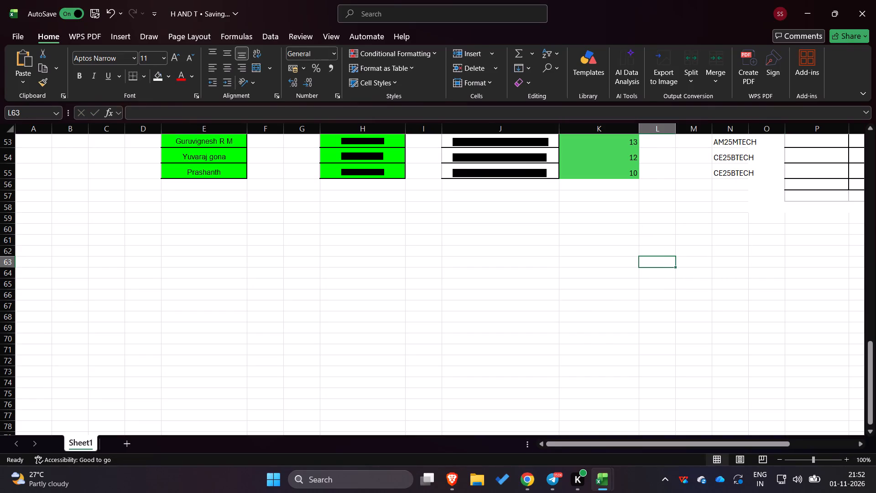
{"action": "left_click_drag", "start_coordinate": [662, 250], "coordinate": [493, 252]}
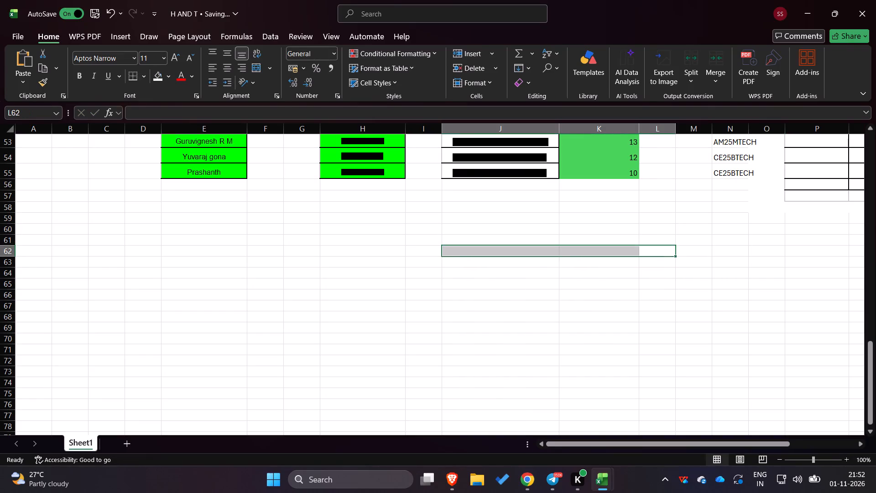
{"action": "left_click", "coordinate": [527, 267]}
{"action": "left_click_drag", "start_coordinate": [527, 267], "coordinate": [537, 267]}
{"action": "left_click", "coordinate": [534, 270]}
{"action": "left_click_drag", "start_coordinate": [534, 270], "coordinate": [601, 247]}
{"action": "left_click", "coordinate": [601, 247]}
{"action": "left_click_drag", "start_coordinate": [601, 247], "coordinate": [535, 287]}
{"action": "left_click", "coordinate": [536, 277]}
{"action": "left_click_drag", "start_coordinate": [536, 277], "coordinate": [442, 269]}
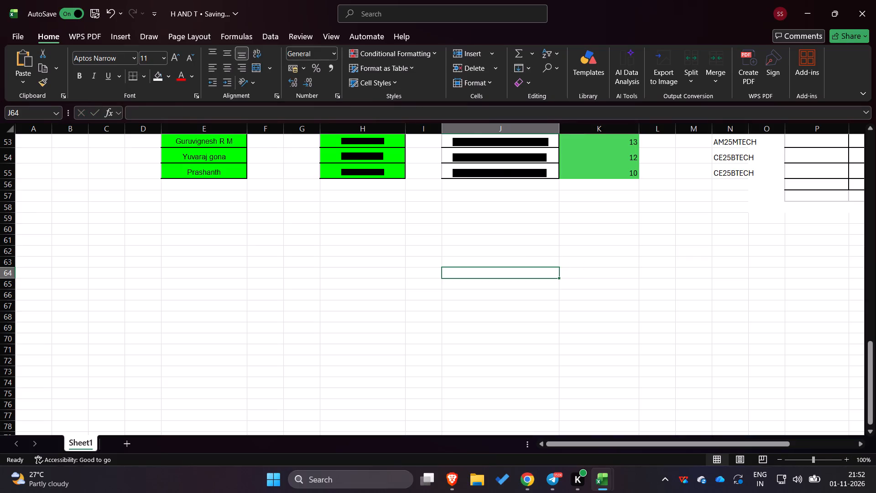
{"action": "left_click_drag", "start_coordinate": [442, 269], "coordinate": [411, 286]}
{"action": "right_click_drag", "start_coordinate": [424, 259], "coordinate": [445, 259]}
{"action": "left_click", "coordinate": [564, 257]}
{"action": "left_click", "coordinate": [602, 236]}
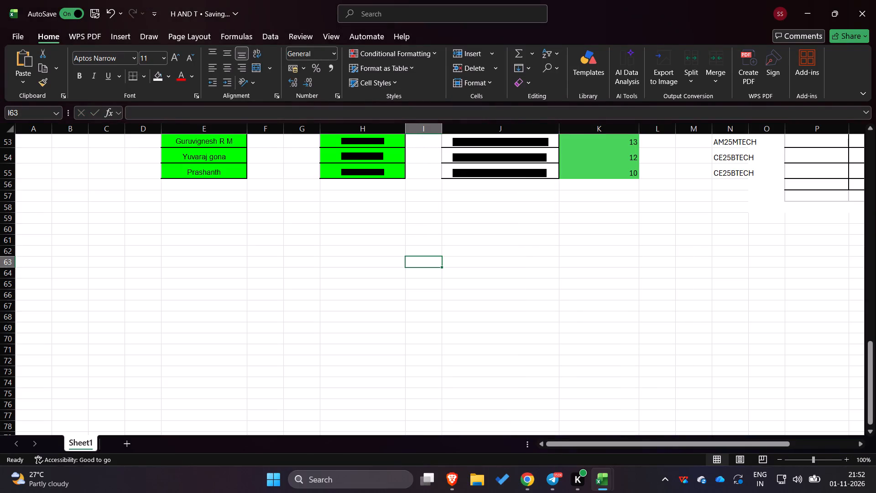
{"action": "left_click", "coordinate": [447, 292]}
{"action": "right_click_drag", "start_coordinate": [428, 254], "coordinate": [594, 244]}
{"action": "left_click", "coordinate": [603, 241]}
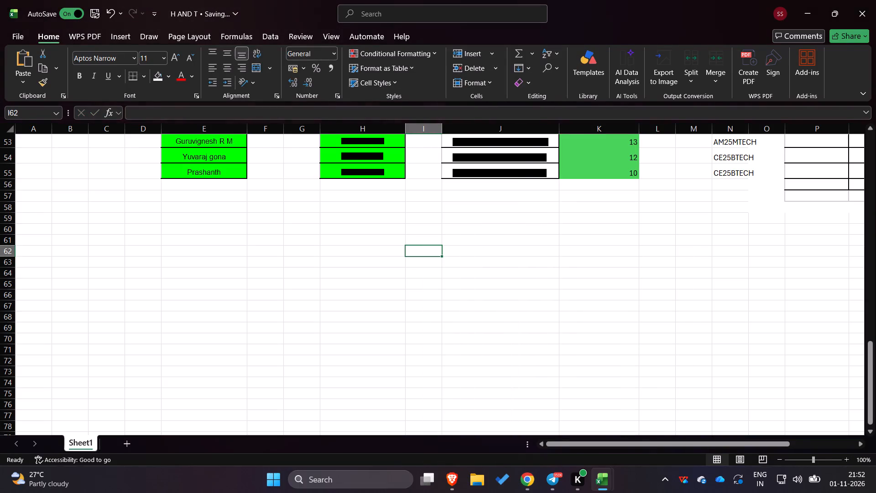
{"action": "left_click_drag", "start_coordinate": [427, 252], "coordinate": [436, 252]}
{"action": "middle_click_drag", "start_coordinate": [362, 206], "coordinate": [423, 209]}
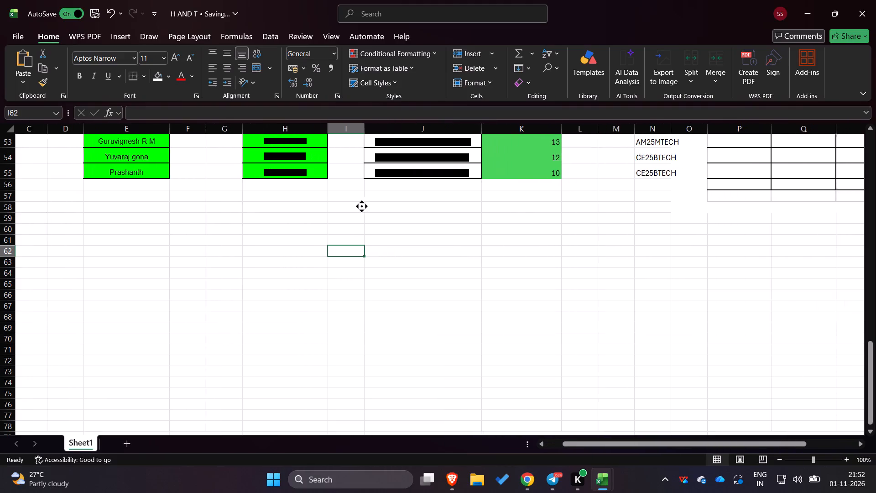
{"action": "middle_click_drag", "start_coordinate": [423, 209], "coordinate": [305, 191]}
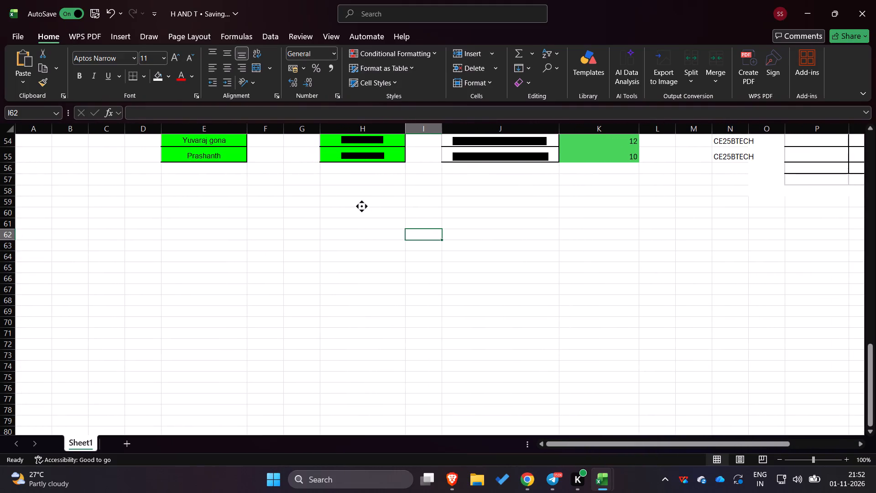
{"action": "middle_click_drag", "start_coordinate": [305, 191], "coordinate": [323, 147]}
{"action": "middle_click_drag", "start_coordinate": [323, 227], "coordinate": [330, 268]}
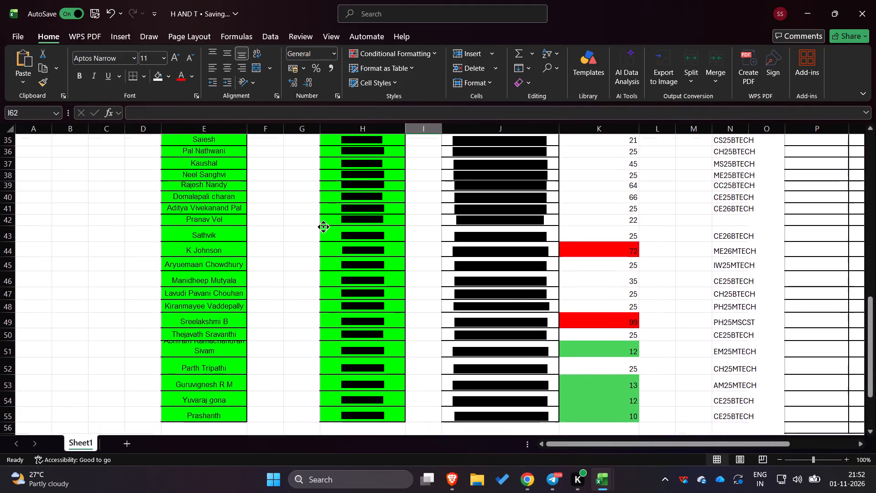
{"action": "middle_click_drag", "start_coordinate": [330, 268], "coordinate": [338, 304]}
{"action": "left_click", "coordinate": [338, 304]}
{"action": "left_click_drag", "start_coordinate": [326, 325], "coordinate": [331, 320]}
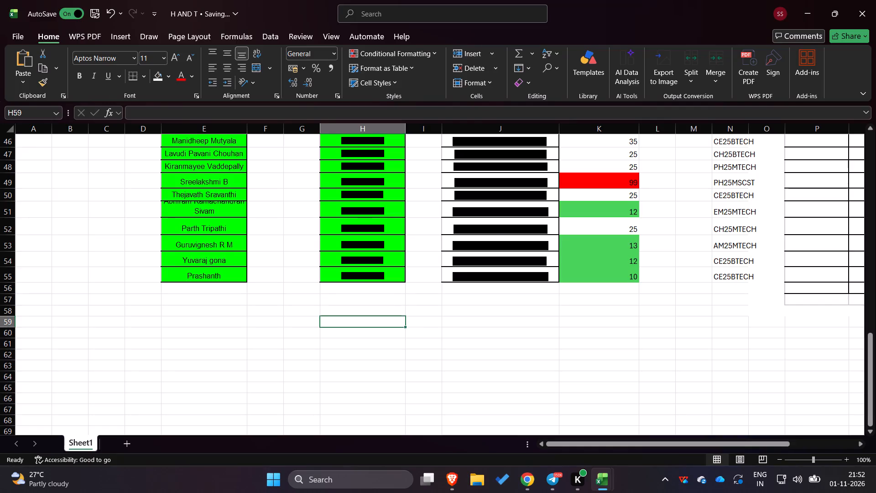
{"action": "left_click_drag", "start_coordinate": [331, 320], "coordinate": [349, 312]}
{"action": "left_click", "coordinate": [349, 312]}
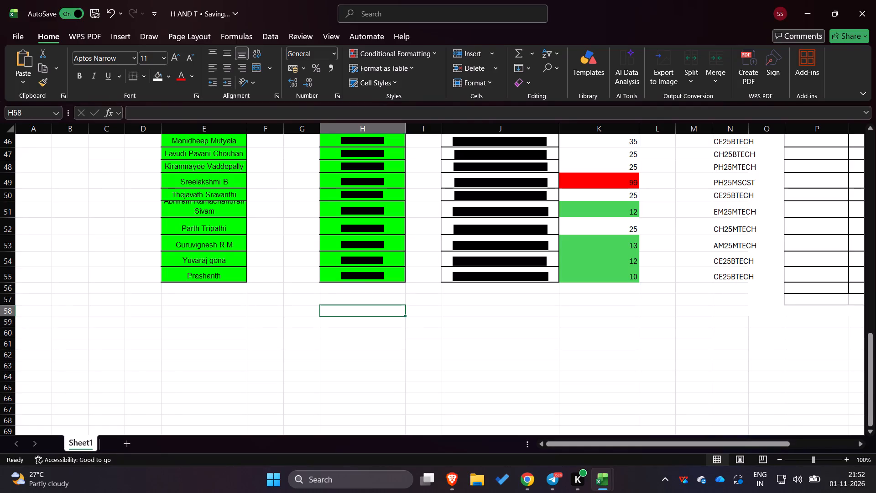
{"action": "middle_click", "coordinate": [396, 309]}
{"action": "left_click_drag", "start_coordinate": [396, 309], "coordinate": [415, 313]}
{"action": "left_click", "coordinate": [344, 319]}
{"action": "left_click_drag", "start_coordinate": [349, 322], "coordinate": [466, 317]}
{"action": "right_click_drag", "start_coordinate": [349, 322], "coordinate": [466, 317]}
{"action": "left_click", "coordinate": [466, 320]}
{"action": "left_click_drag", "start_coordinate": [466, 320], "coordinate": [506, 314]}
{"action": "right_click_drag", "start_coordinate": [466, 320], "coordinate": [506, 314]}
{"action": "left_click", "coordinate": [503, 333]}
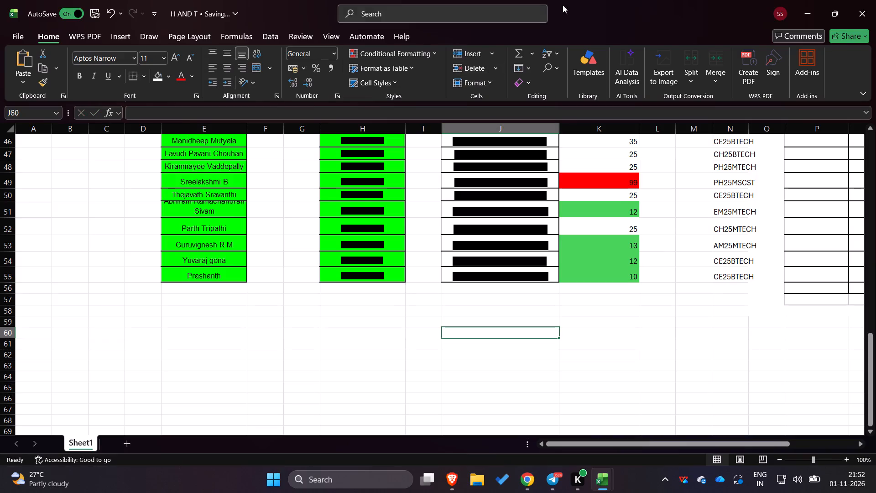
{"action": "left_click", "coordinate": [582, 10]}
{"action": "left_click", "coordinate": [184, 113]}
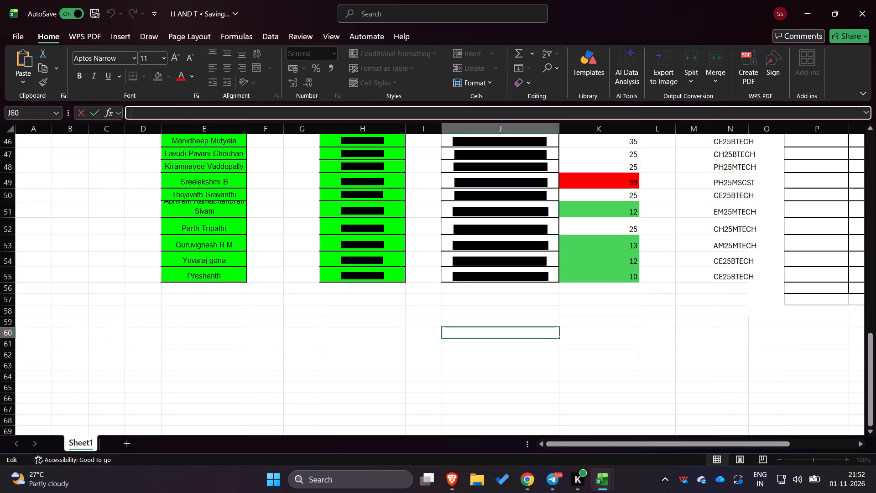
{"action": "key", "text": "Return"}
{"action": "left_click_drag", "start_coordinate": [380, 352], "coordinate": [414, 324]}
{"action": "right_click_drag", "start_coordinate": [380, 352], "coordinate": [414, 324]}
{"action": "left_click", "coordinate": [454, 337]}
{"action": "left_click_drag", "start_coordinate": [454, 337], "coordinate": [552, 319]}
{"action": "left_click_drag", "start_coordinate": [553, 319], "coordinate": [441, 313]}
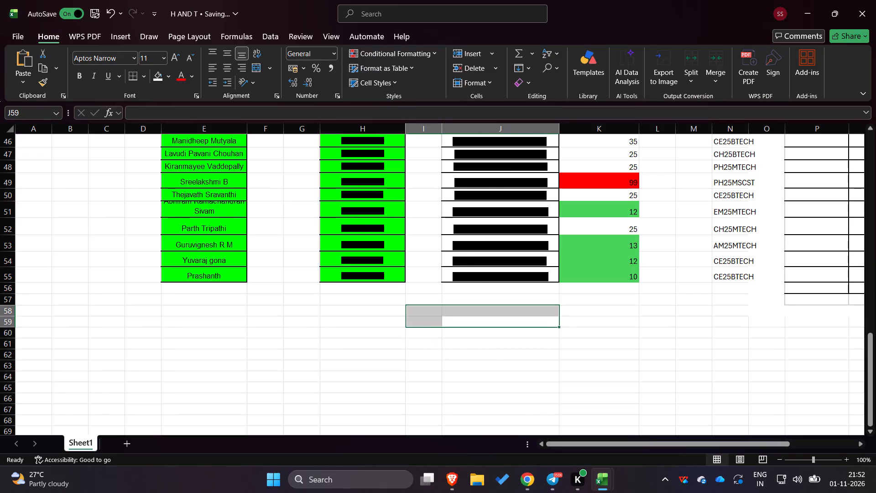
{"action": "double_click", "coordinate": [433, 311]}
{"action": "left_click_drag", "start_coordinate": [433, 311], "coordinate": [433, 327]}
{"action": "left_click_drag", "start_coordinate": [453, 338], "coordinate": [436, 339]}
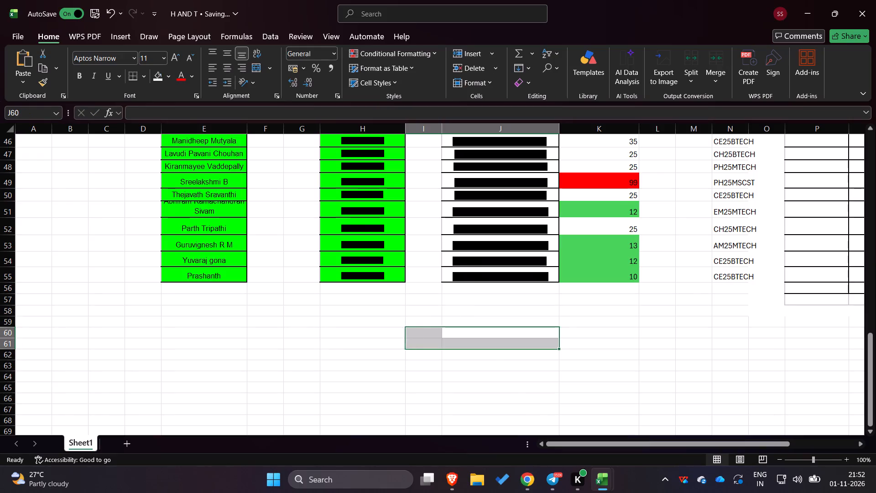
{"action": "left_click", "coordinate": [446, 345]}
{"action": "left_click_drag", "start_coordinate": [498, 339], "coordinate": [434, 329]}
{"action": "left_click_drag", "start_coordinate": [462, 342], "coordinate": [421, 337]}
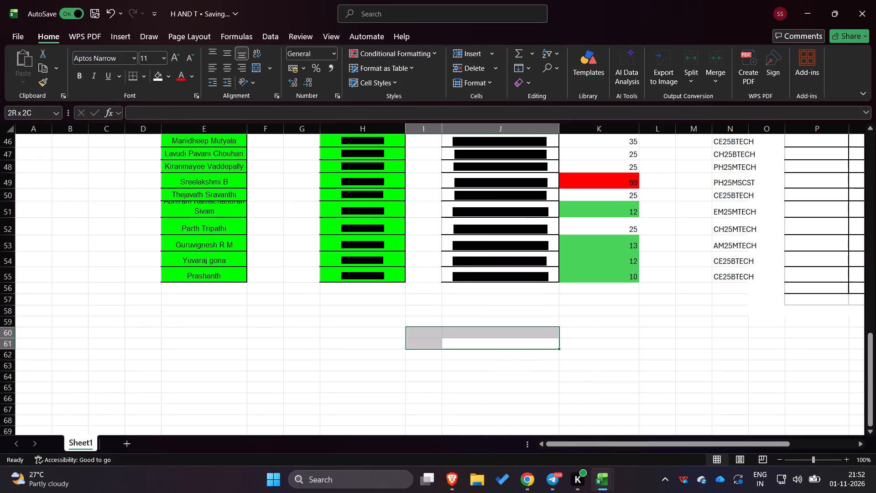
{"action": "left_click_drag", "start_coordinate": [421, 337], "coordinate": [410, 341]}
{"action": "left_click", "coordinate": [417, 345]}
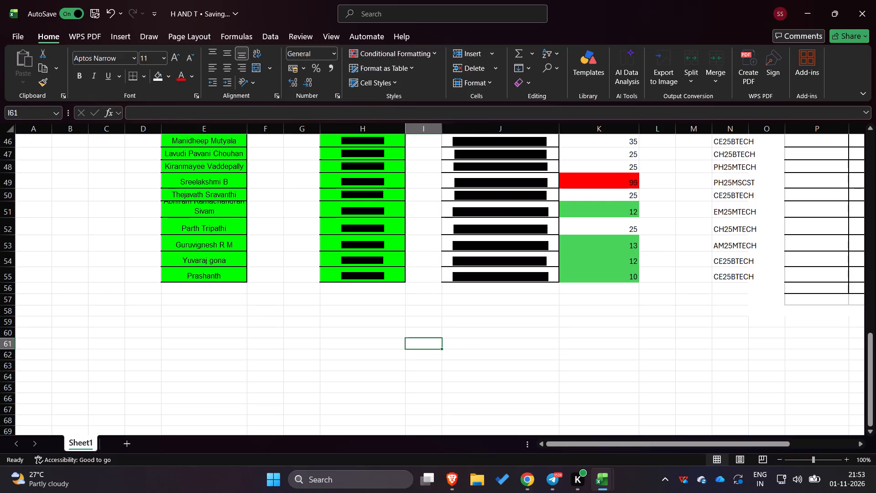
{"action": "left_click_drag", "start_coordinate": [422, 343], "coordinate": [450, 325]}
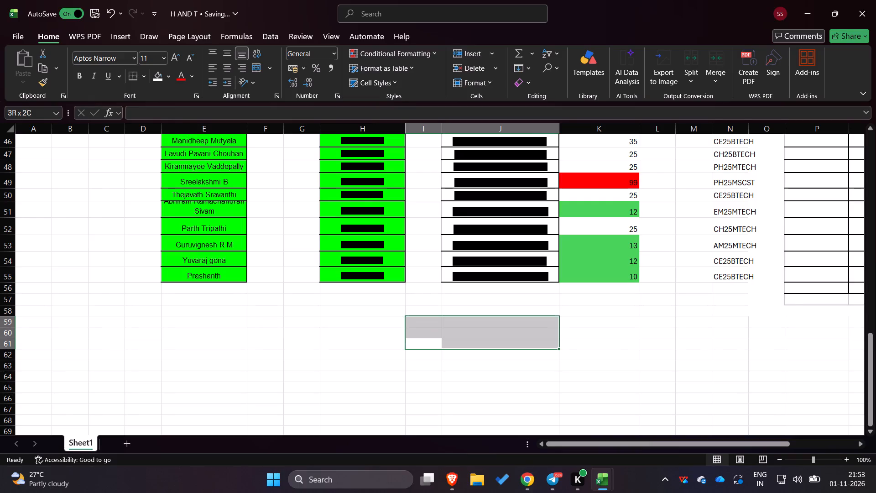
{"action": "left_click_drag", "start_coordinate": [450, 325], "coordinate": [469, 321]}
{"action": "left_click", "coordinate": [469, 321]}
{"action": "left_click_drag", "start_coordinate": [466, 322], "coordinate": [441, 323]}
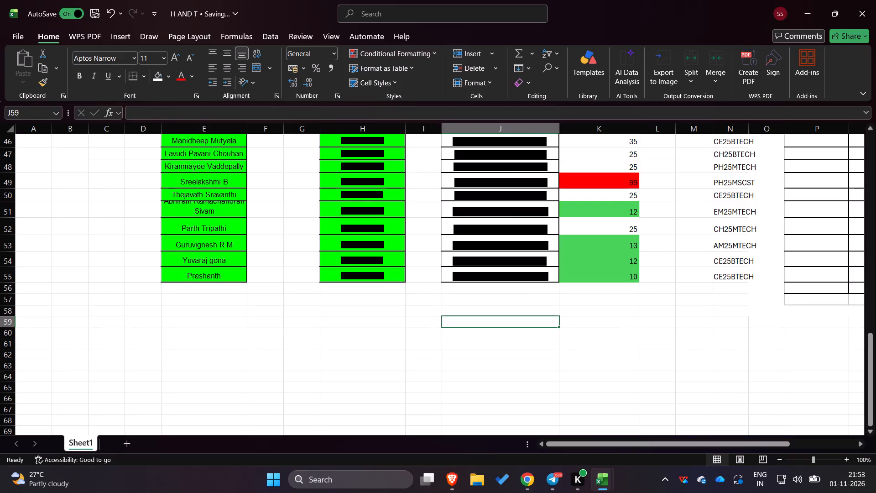
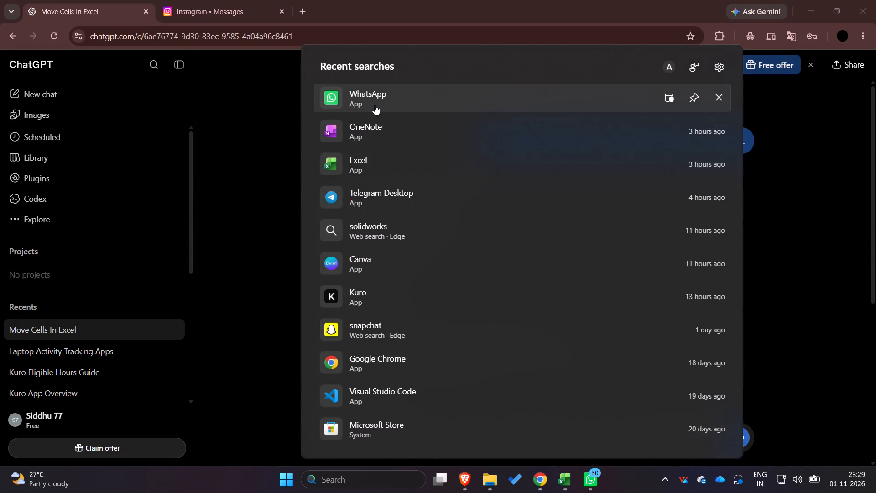
Launch the Kuro app from the recent searches.
{"action": "left_click", "coordinate": [407, 297]}
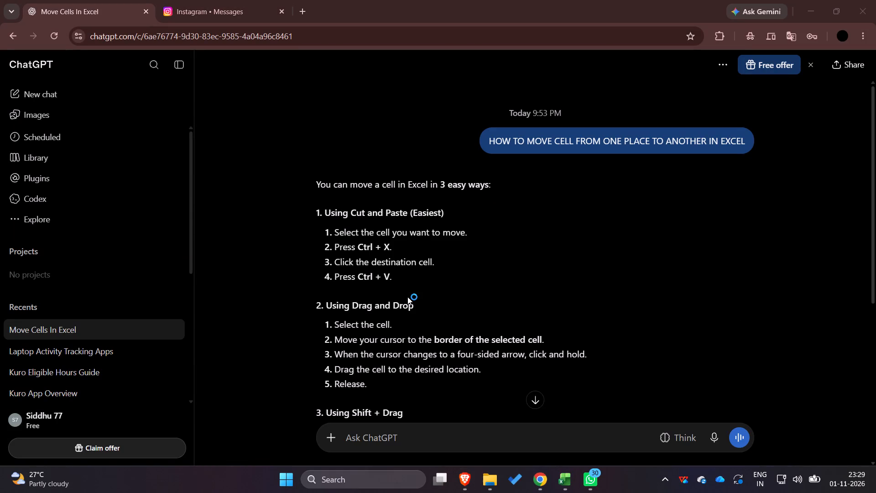
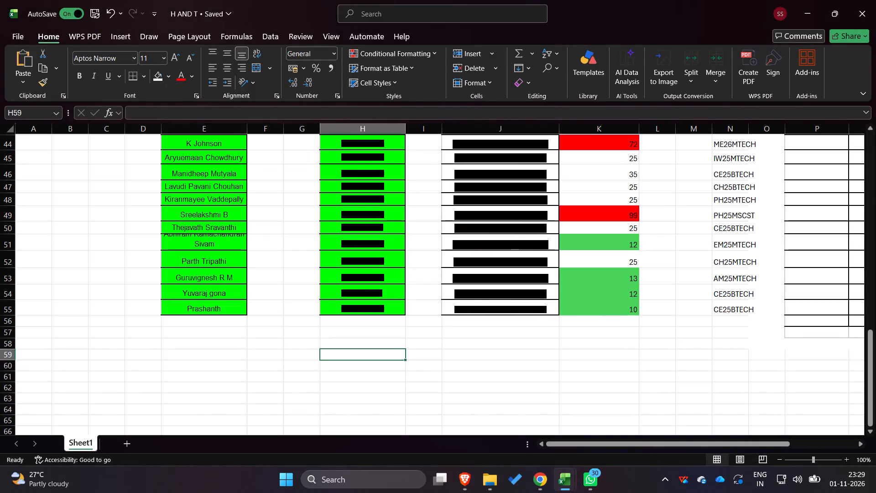
Open the Windows search with its recent searches to switch from the workbook to the Kuro app.
{"action": "left_click", "coordinate": [372, 479]}
Leave the workbook and open the Kuro app from the recent Windows searches.
{"action": "left_click", "coordinate": [427, 284]}
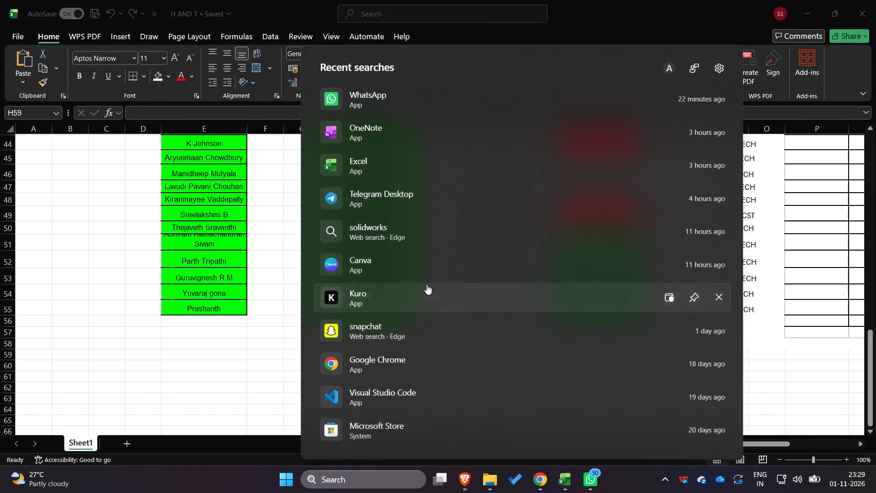